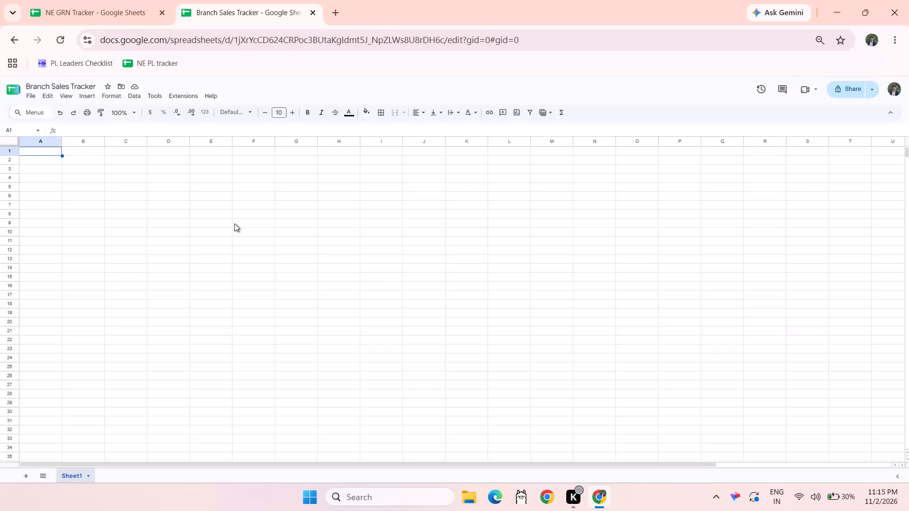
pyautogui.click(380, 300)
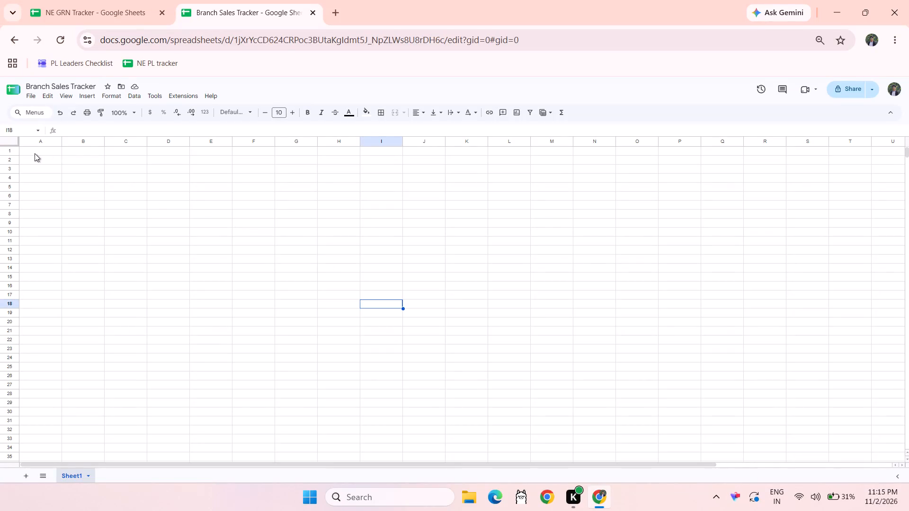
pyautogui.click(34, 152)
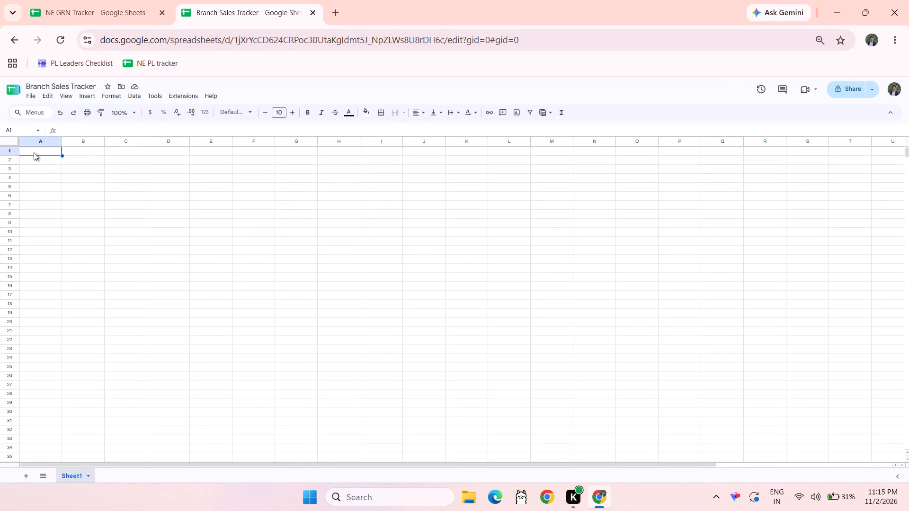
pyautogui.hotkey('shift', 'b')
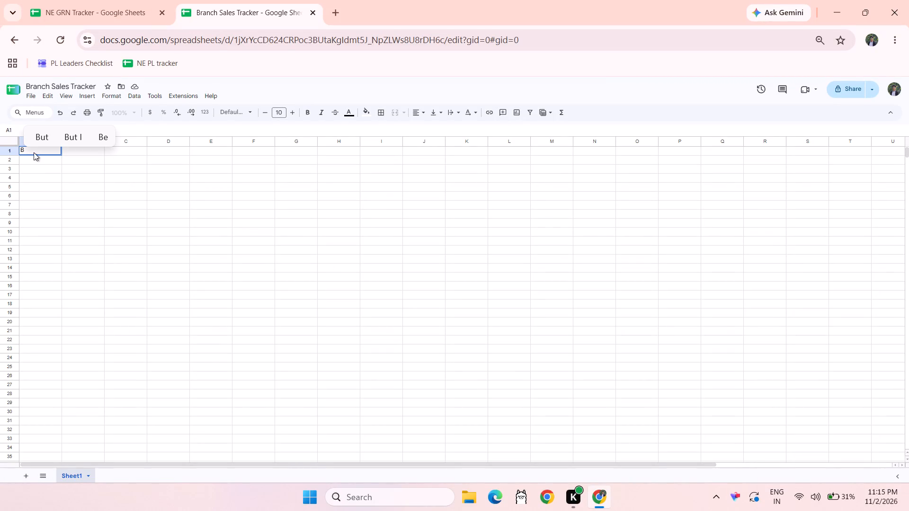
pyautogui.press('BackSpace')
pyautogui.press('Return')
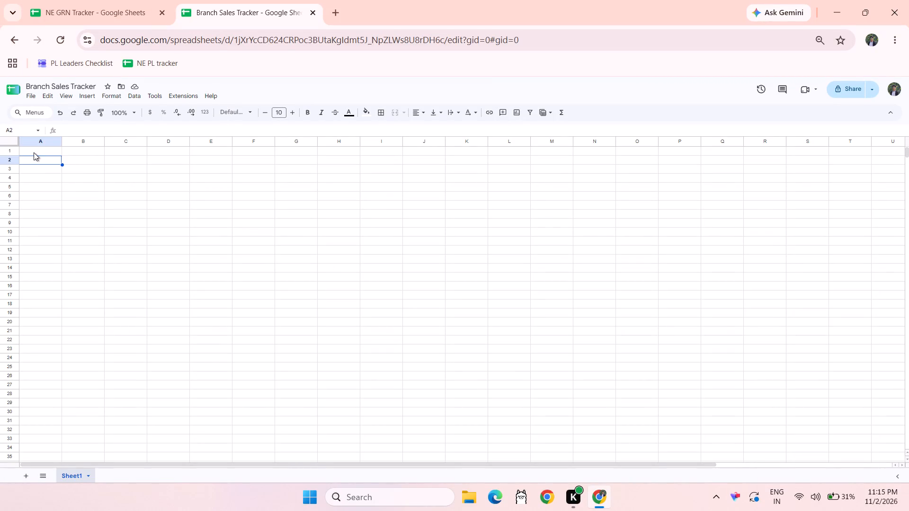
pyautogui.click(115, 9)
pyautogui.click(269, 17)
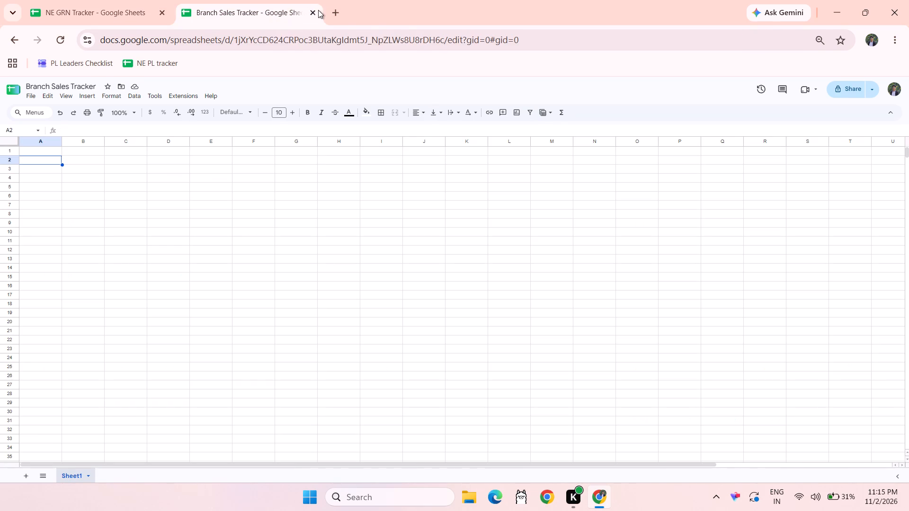
# Close the Branch Sales Tracker and NE GRN Tracker spreadsheets, leaving the Google Sheets home page open in a new tab.
pyautogui.click(314, 10)
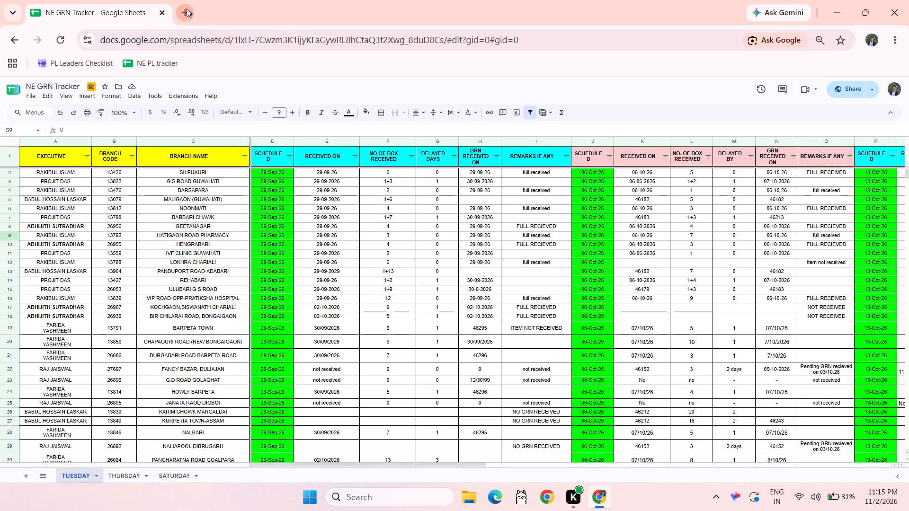
pyautogui.click(187, 9)
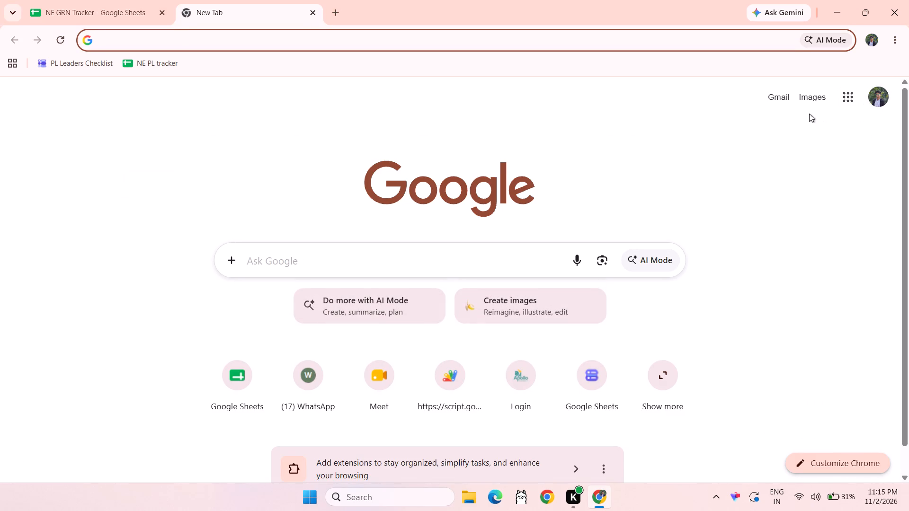
pyautogui.click(844, 107)
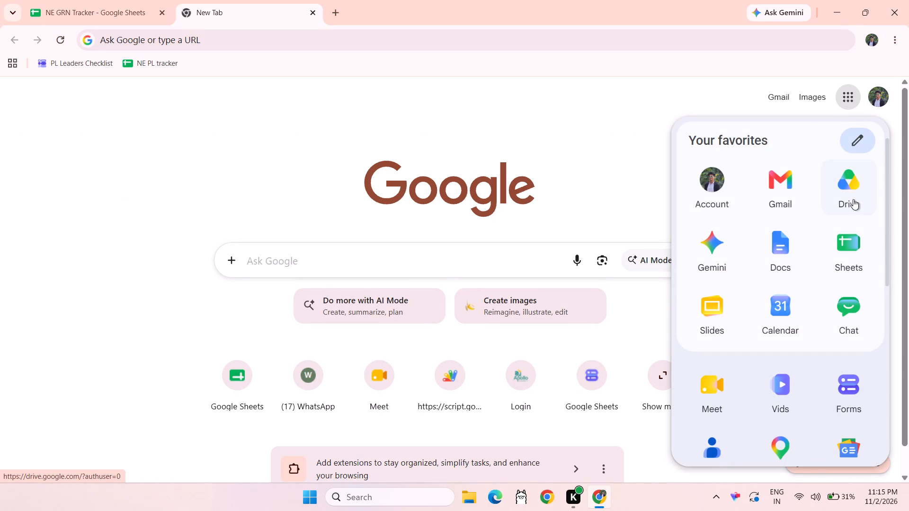
pyautogui.moveTo(851, 280); pyautogui.dragTo(848, 271)
pyautogui.click(848, 271)
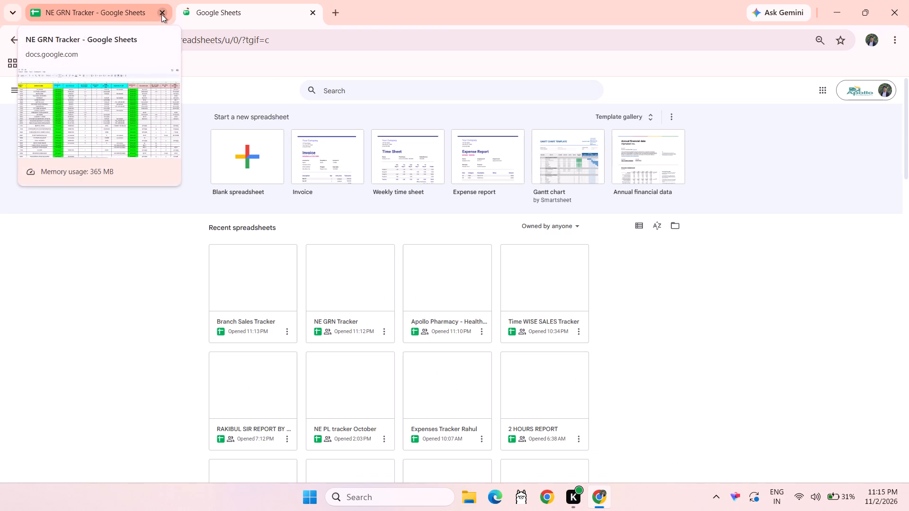
pyautogui.click(161, 14)
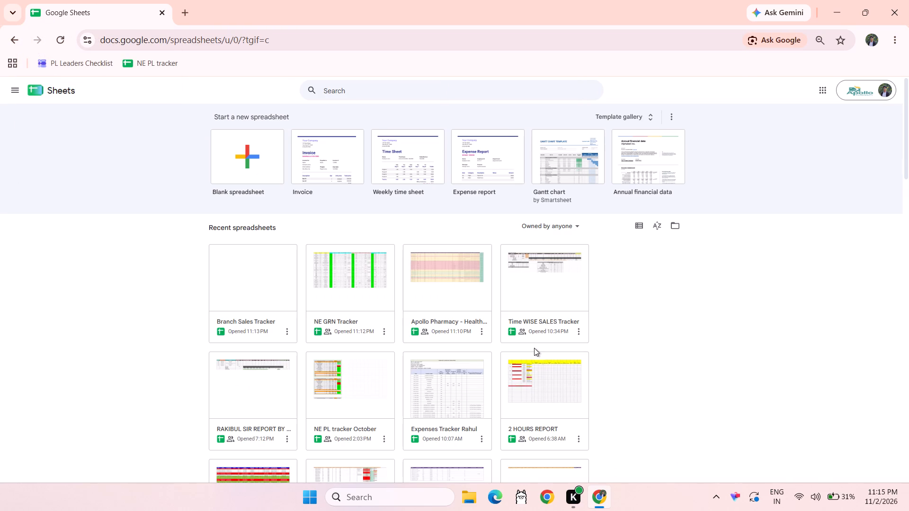
# Open the Expenses Tracker spreadsheet from the recent files and go to its Oct-26 sheet.
pyautogui.click(458, 405)
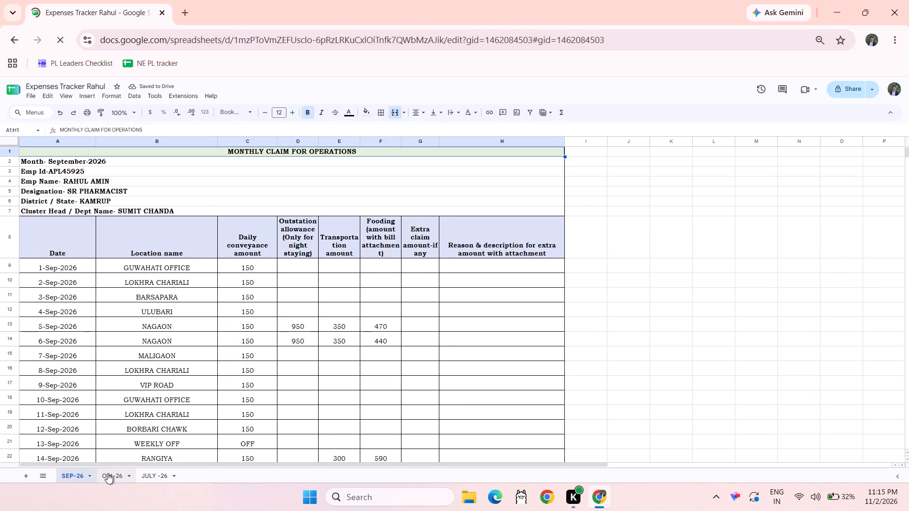
pyautogui.click(107, 473)
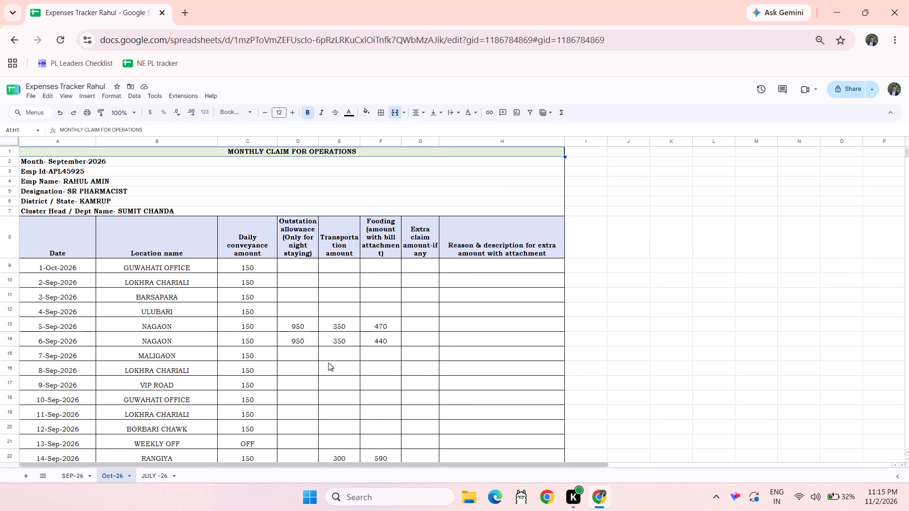
# Look over the dates, locations and claim amounts in the Oct-26 sheet.
pyautogui.scroll(-4, 328, 362)
pyautogui.scroll(3, 328, 362)
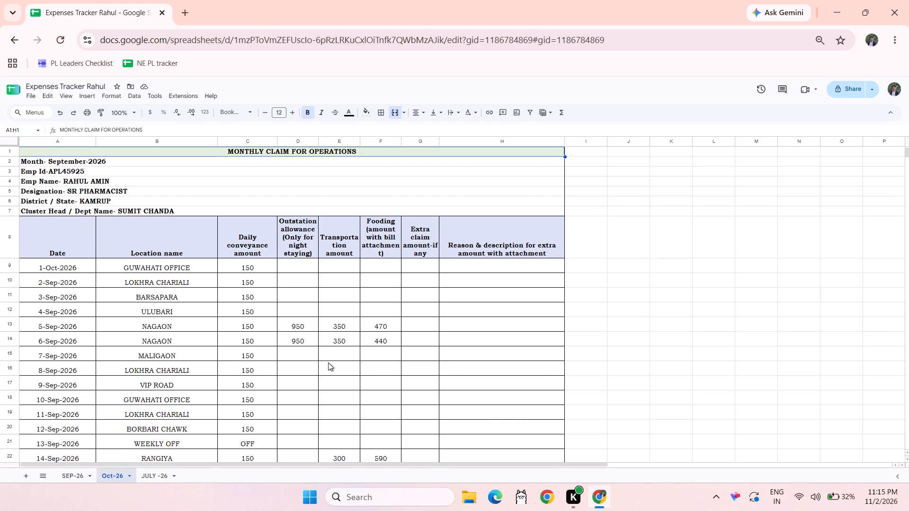
pyautogui.scroll(-2, 328, 362)
pyautogui.scroll(5, 328, 362)
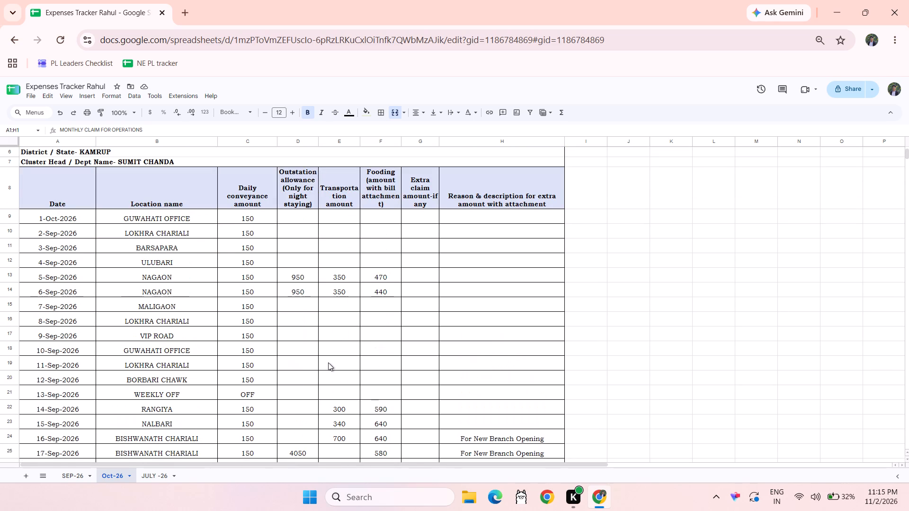
pyautogui.scroll(1, 328, 362)
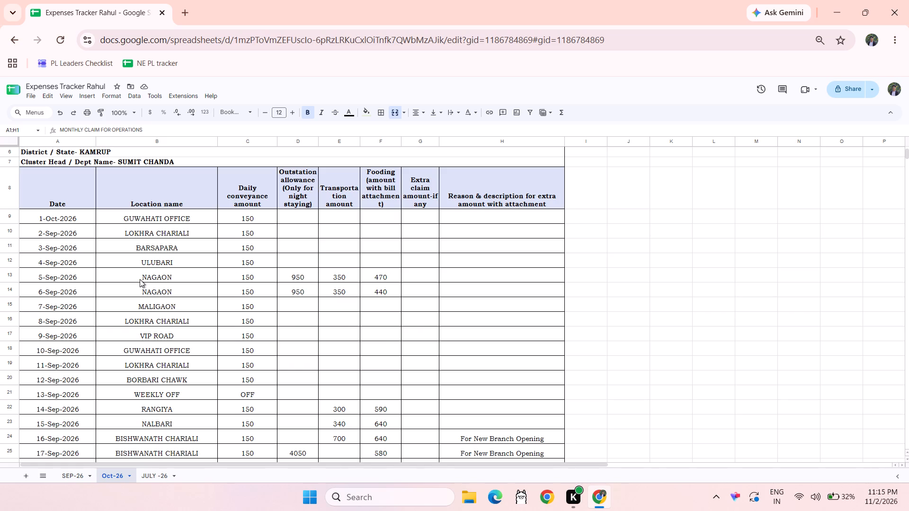
pyautogui.click(140, 279)
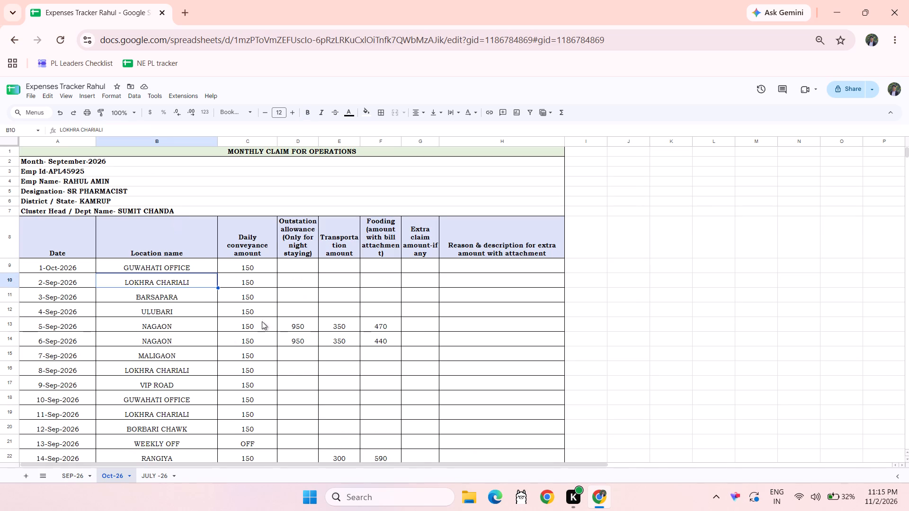
pyautogui.click(172, 299)
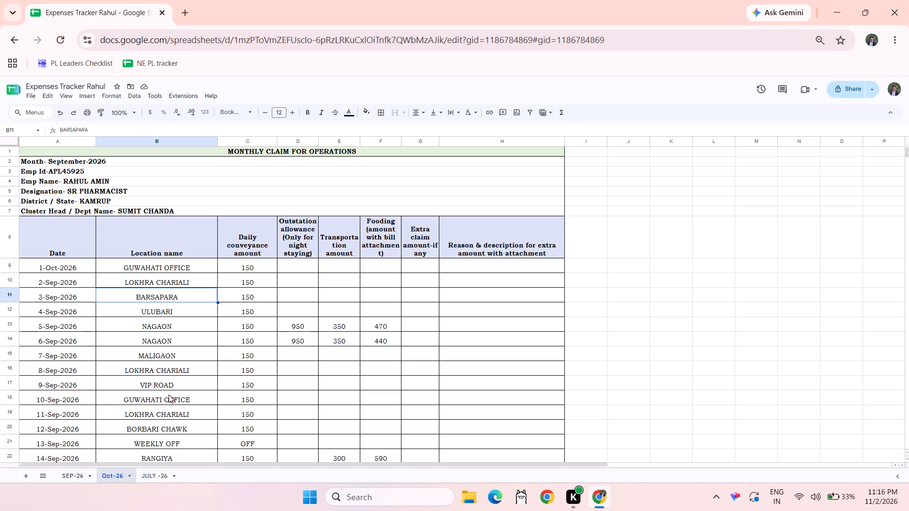
# In the 13-Sep-2026 row, replace the weekly off with location BARSAPARA and set the daily conveyance amount to 150.
pyautogui.hscroll(1, 169, 395)
pyautogui.scroll(-2, 169, 395)
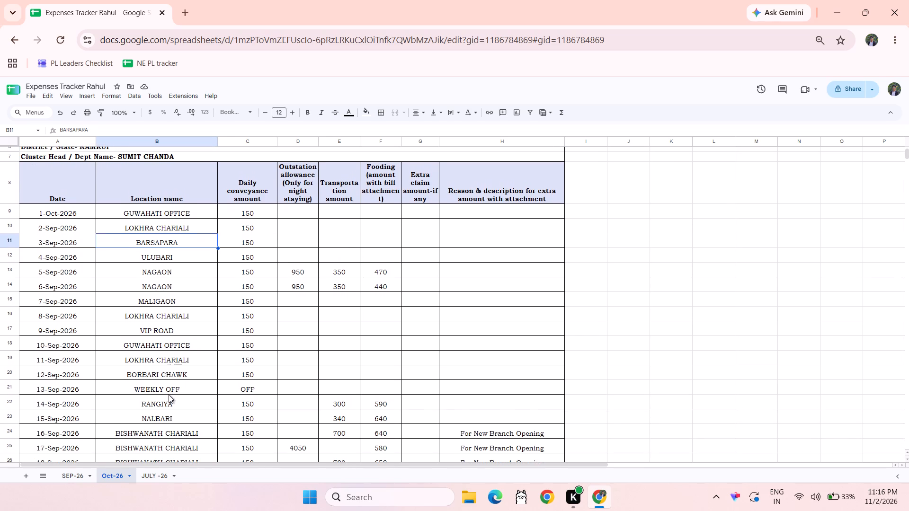
pyautogui.click(190, 394)
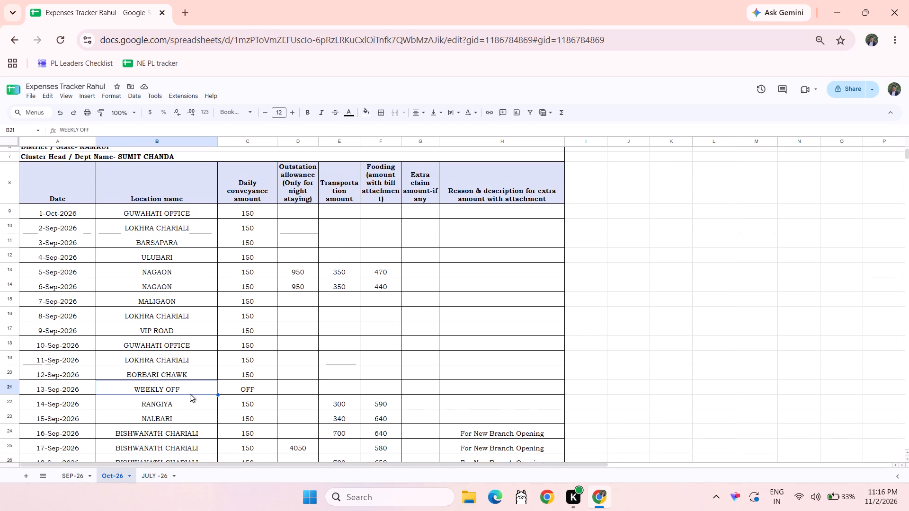
pyautogui.press('b')
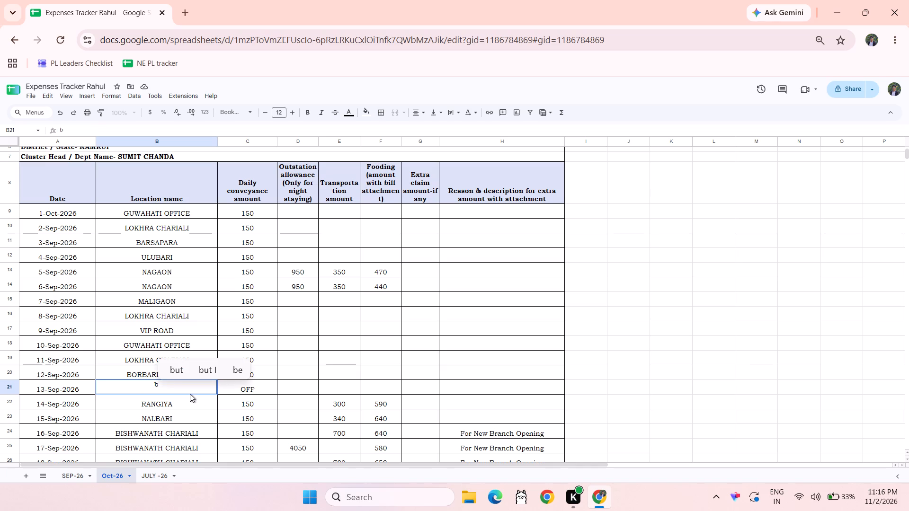
pyautogui.write('ar')
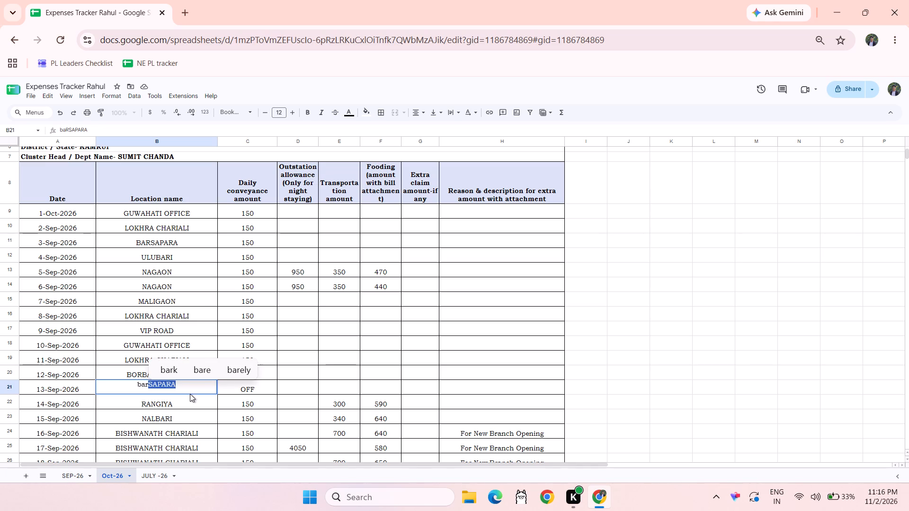
pyautogui.press('Tab')
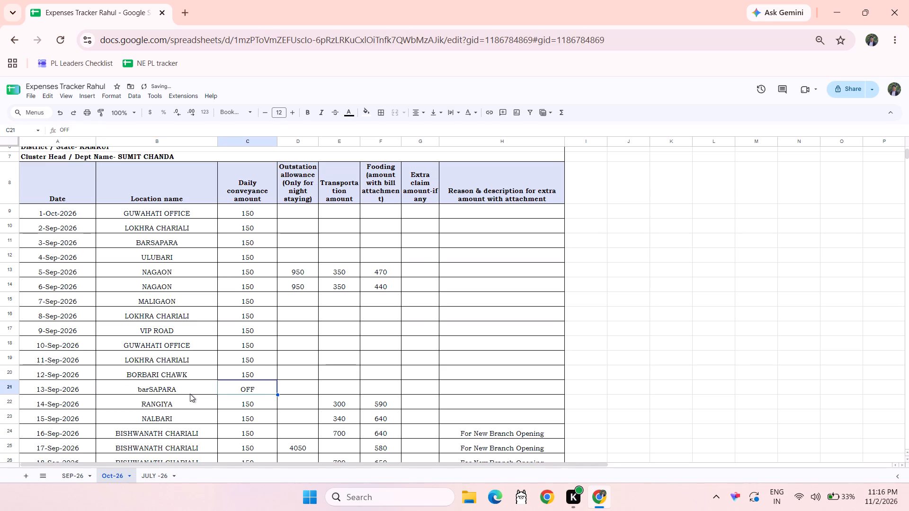
pyautogui.write('150')
pyautogui.press('Down')
pyautogui.press('Left')
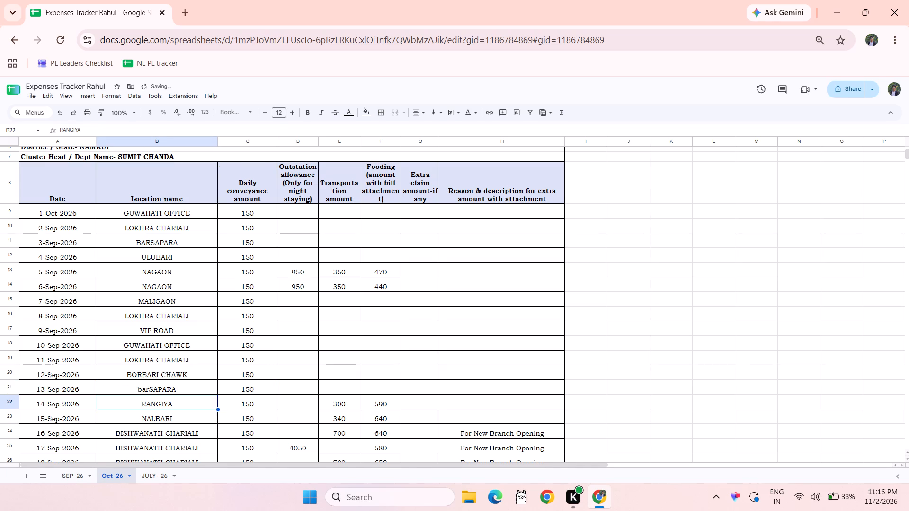
pyautogui.press('Left')
pyautogui.press('Up')
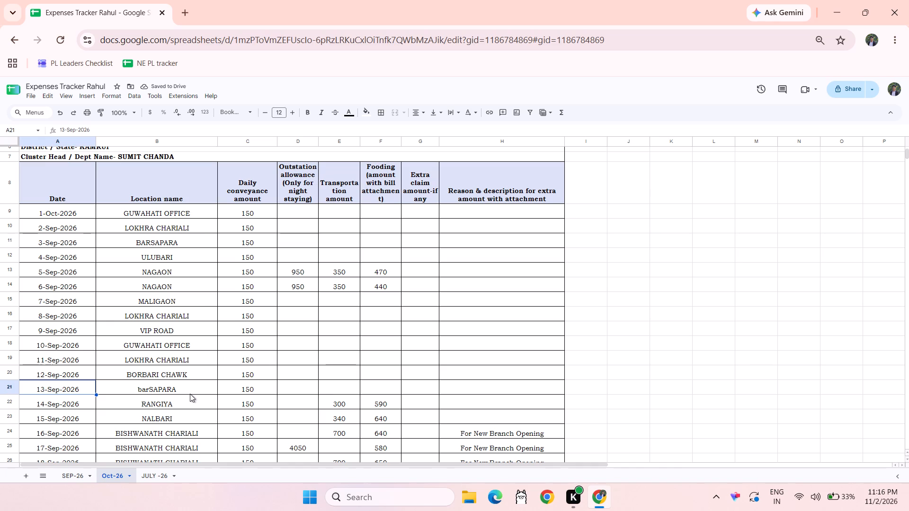
pyautogui.press('Right')
pyautogui.write('BARSA')
pyautogui.press('Return')
# In the 23-Sep-2026 row, replace the comp off with location BARSAPARA and set the daily conveyance amount to 150.
pyautogui.press('Return')
pyautogui.press('Return')
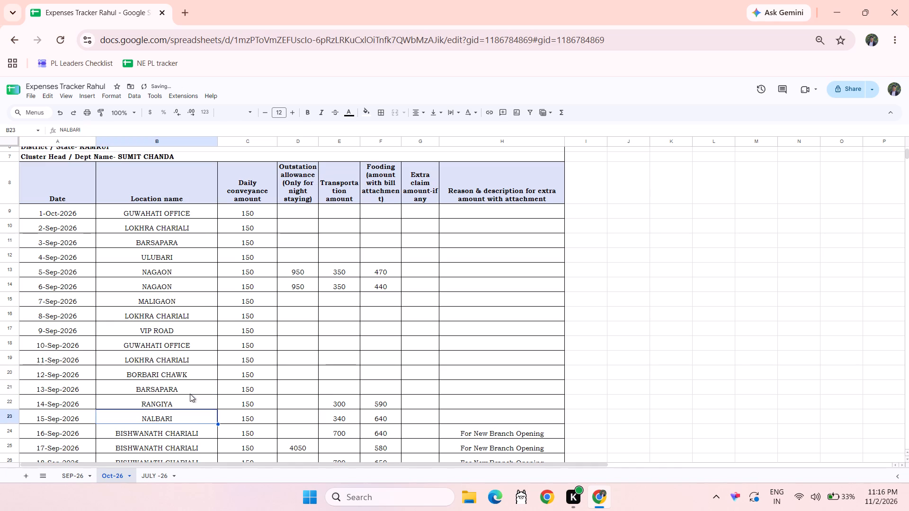
pyautogui.press('Return')
pyautogui.press('Return')
pyautogui.press('Return')
pyautogui.press('Return')
pyautogui.press('Return')
pyautogui.press('Return')
pyautogui.press('Return')
pyautogui.press('Return')
pyautogui.press('Return')
pyautogui.press('Return')
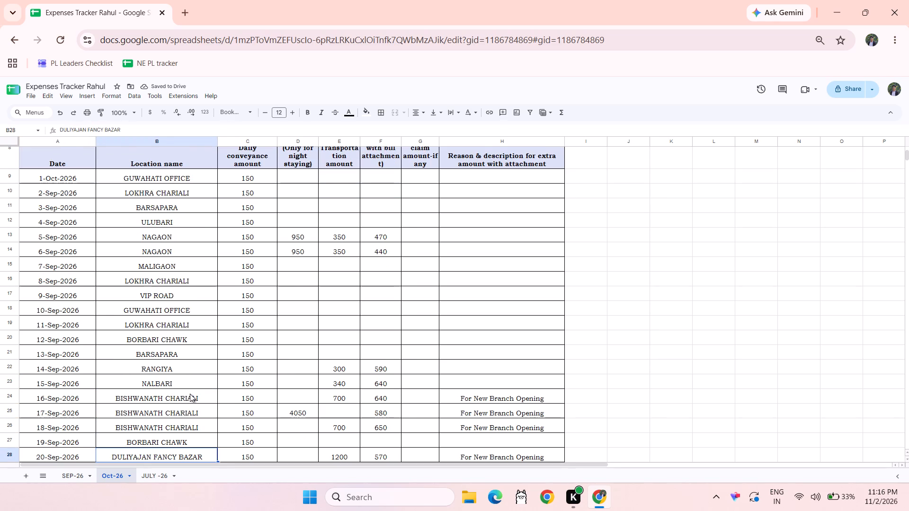
pyautogui.press('Return')
pyautogui.press('Return')
pyautogui.press('Return')
pyautogui.press('Return')
pyautogui.press('Return')
pyautogui.press('Return')
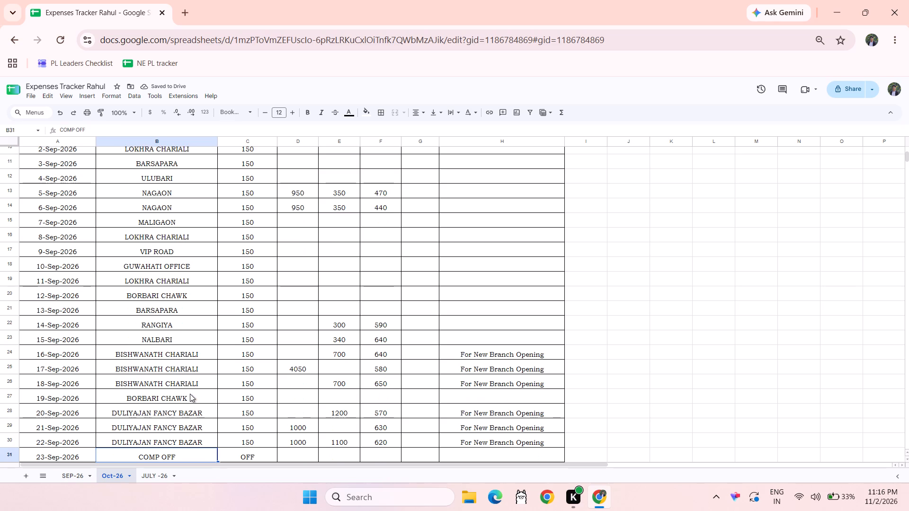
pyautogui.press('Return')
pyautogui.press('Return')
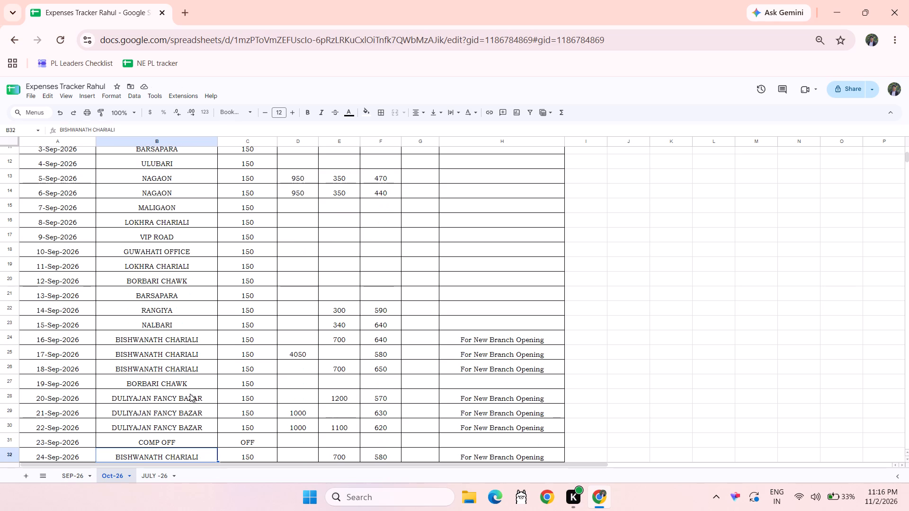
pyautogui.press('Up')
pyautogui.write('BARSA')
pyautogui.press('Right')
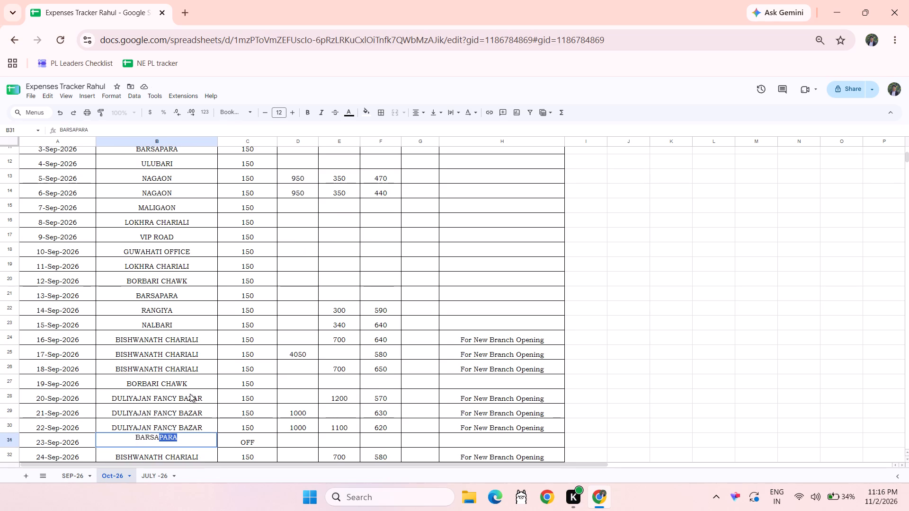
pyautogui.write('150')
pyautogui.press('Down')
# Review the remaining claim rows down to the grand total, and check the first date and location entries again.
pyautogui.press('Down')
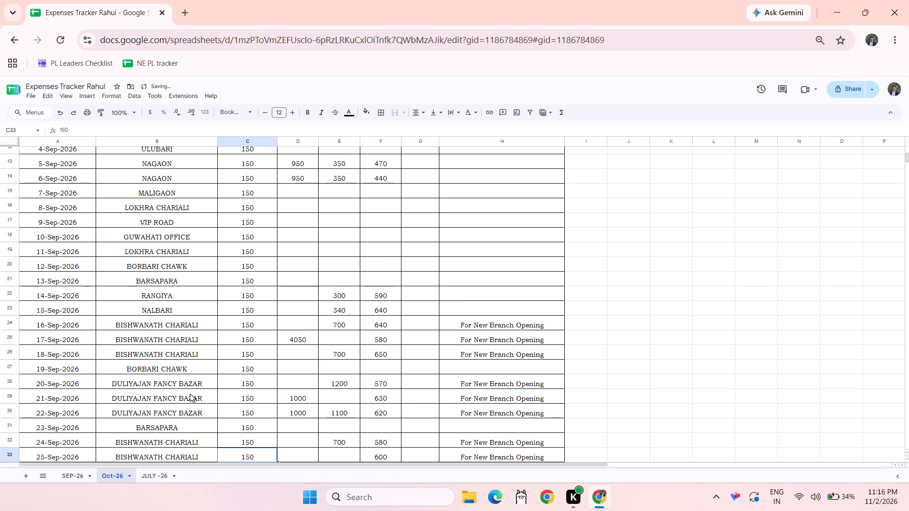
pyautogui.press('Down')
pyautogui.press('Down')
pyautogui.press('Down')
pyautogui.press('Down')
pyautogui.press('Down')
pyautogui.press('Down')
pyautogui.press('Down')
pyautogui.press('Down')
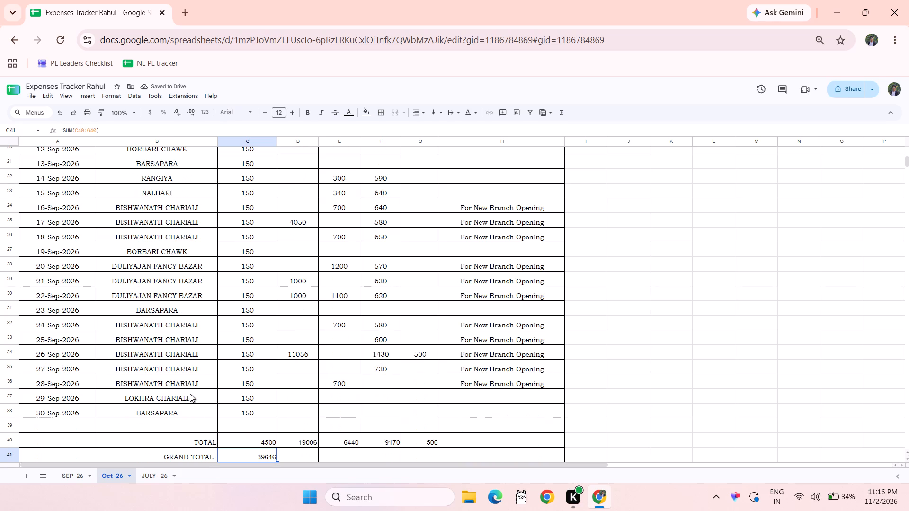
pyautogui.press('Up')
pyautogui.press('Up')
pyautogui.press('Up')
pyautogui.press('Up')
pyautogui.press('Up')
pyautogui.press('Up')
pyautogui.press('Up')
pyautogui.press('Up')
pyautogui.press('Up')
pyautogui.press('Up')
pyautogui.press('Up')
pyautogui.press('Up')
pyautogui.press('Up')
pyautogui.press('Up')
pyautogui.press('Up')
pyautogui.press('Up')
pyautogui.press('Up')
pyautogui.press('Up')
pyautogui.press('Up')
pyautogui.press('Up')
pyautogui.press('Up')
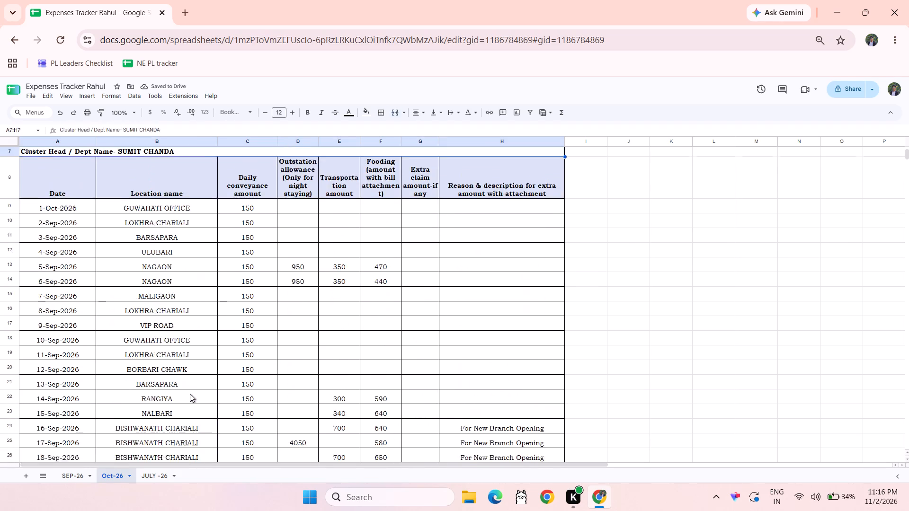
pyautogui.press('Down')
pyautogui.press('Down')
pyautogui.press('Down')
pyautogui.press('Down')
pyautogui.press('Down')
pyautogui.press('Down')
pyautogui.press('Down')
pyautogui.press('Down')
pyautogui.press('Down')
pyautogui.press('Down')
pyautogui.press('Down')
pyautogui.press('Left')
pyautogui.press('Left')
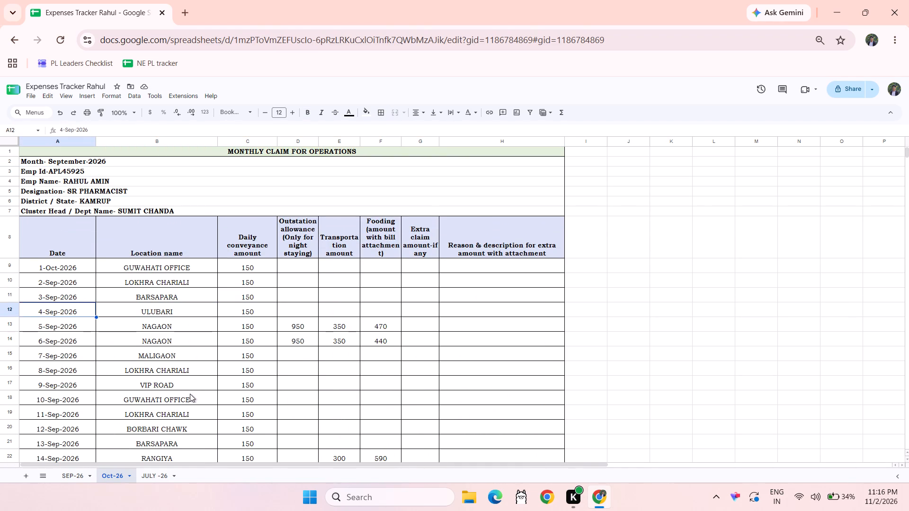
pyautogui.press('Up')
pyautogui.press('Up')
pyautogui.press('Up')
pyautogui.press('Right')
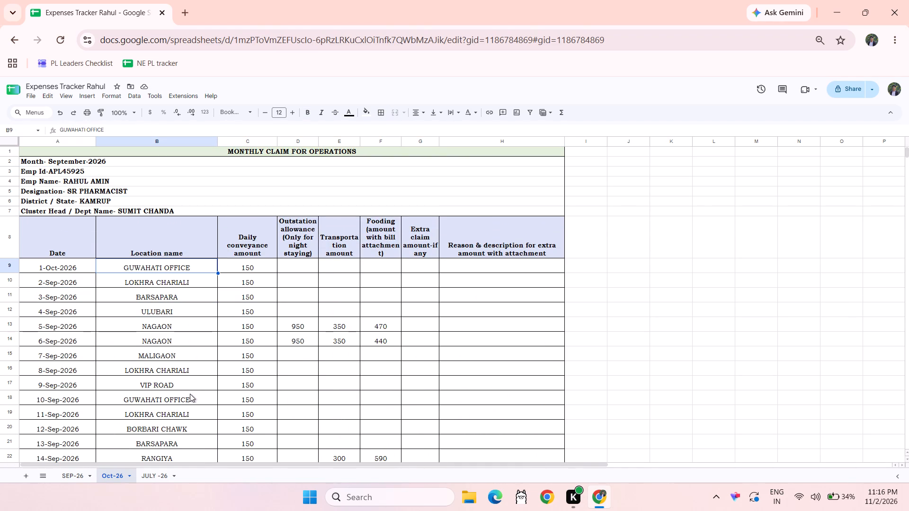
pyautogui.press('Down')
pyautogui.press('Down')
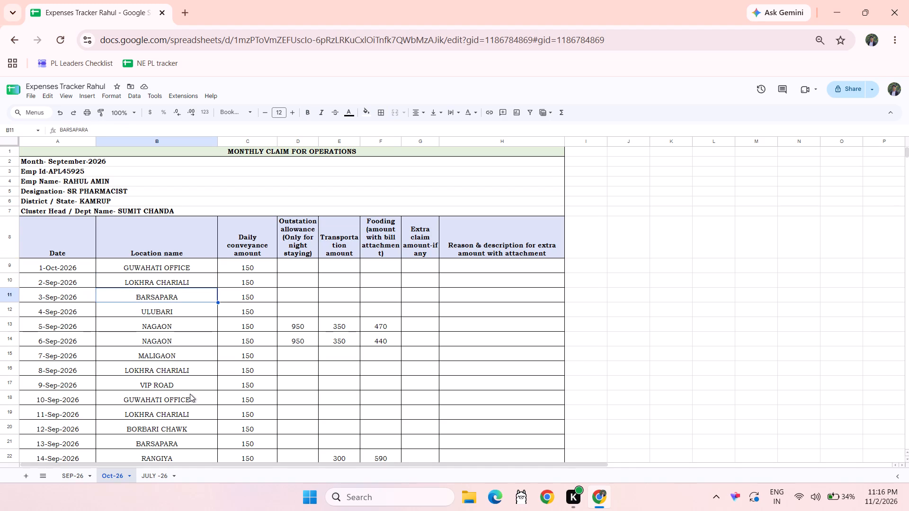
# In the 4-Sep-2026 row, set the location to WEEKLY OFF and the daily conveyance amount to OFF.
pyautogui.press('Down')
pyautogui.press('Down')
pyautogui.press('Up')
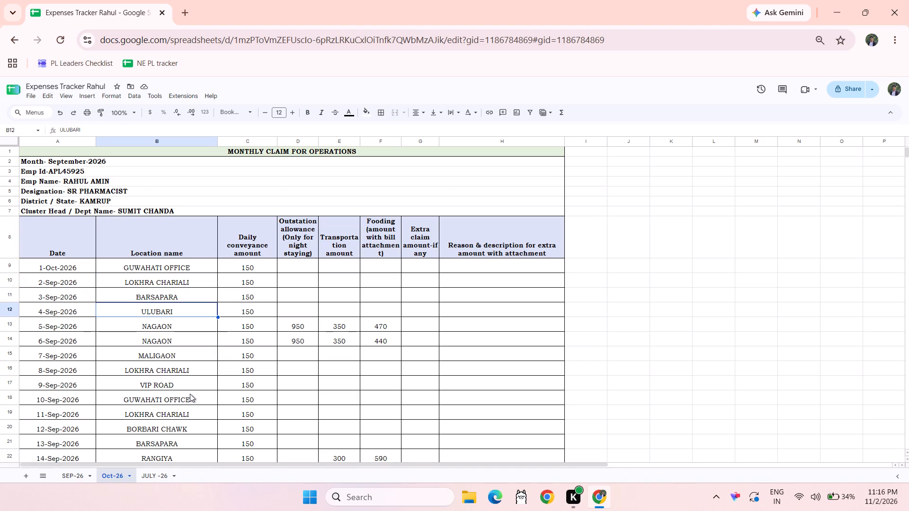
pyautogui.write('WE')
pyautogui.press('e')
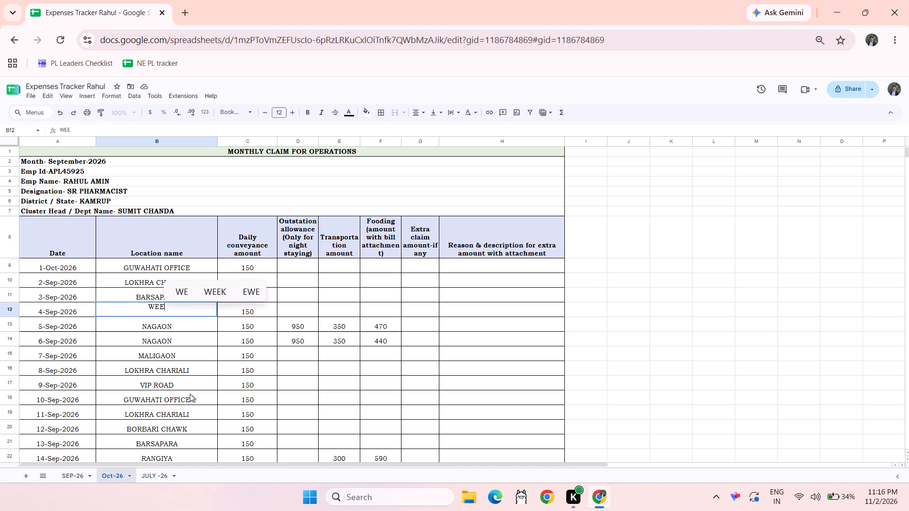
pyautogui.write('KLY OFF')
pyautogui.press('Right')
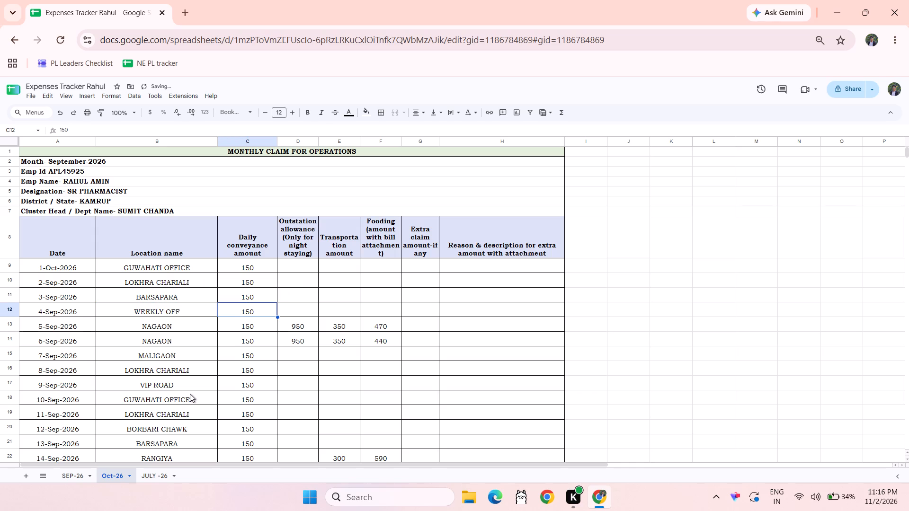
pyautogui.write('OFF')
pyautogui.press('Down')
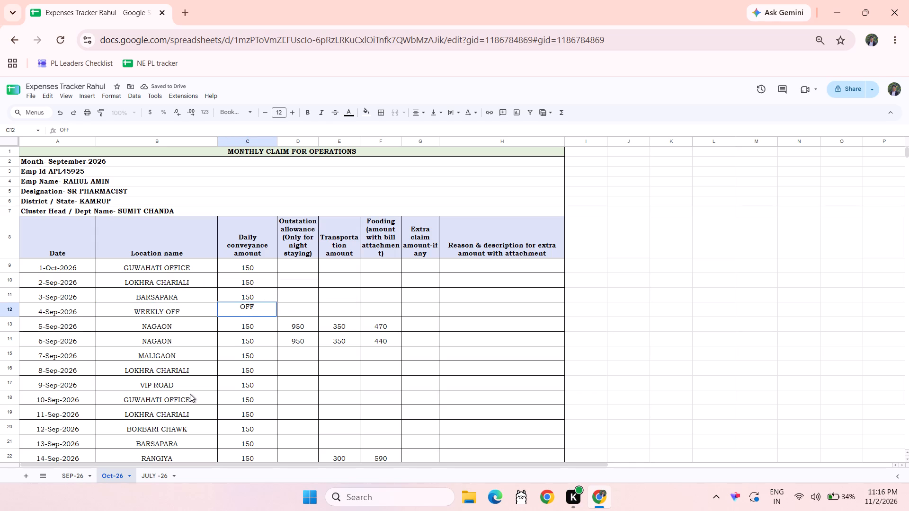
# Set the location name in the 11-Sep-2026 row to WEEKLY OFF.
pyautogui.press('Left')
pyautogui.press('Down')
pyautogui.press('Down')
pyautogui.press('Down')
pyautogui.press('Down')
pyautogui.press('Down')
pyautogui.press('Down')
pyautogui.press('Down')
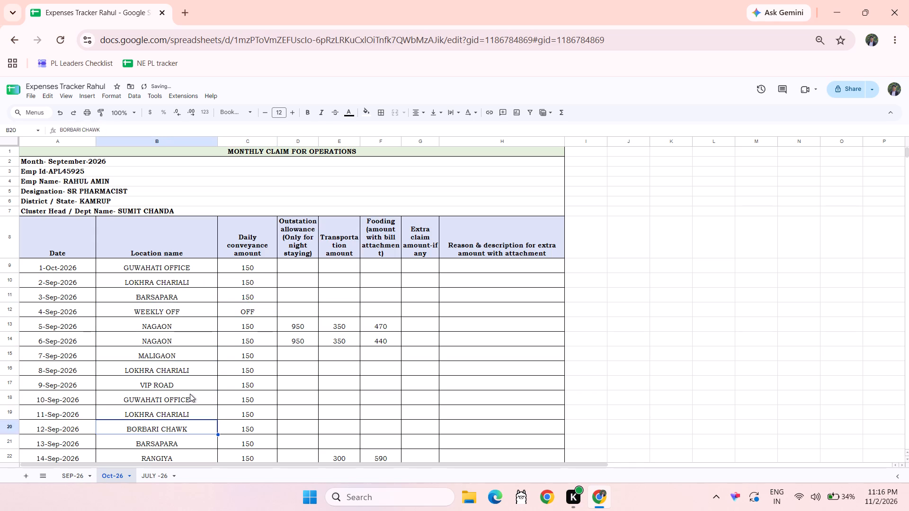
pyautogui.press('Down')
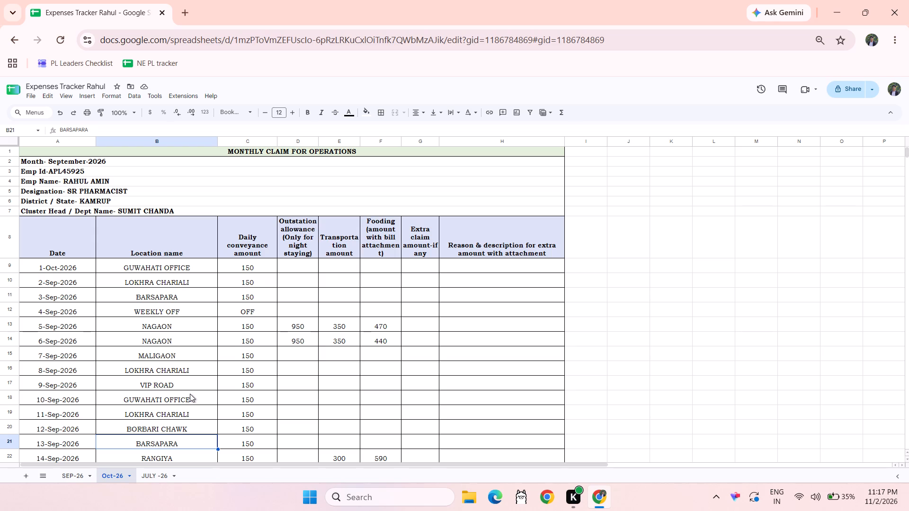
pyautogui.press('Down')
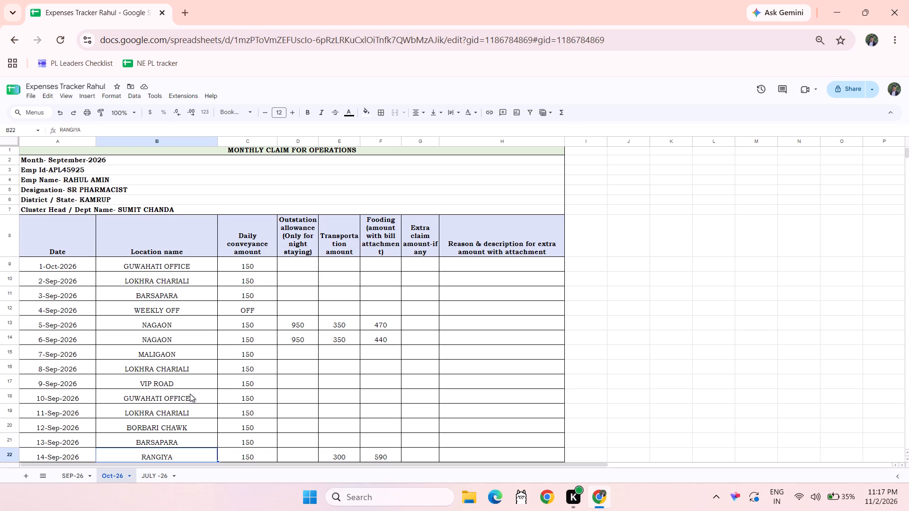
pyautogui.press('Down')
pyautogui.press('Up')
pyautogui.press('Up')
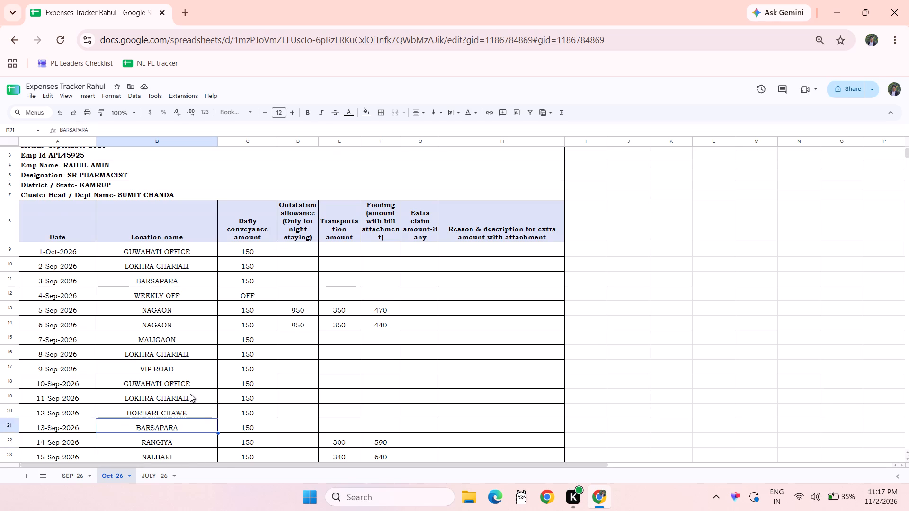
pyautogui.press('Up')
pyautogui.press('Up')
pyautogui.press('Right')
pyautogui.press('Left')
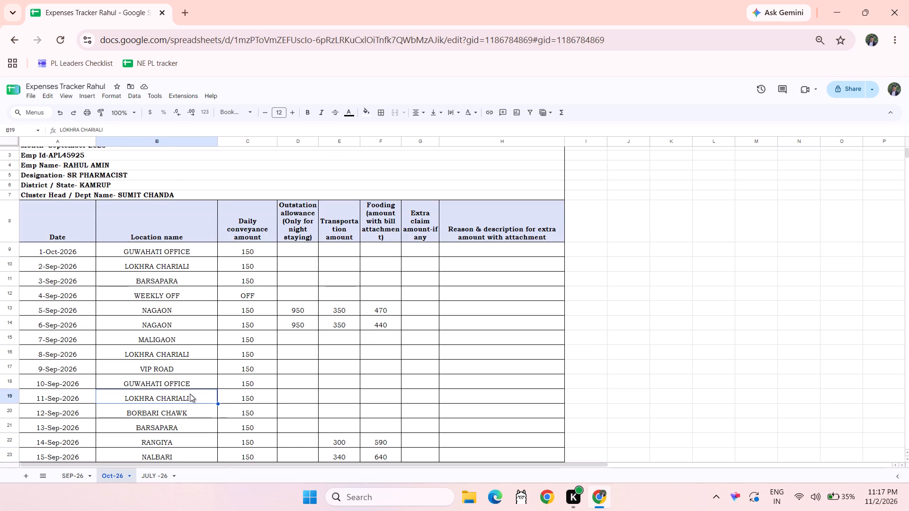
pyautogui.press('w')
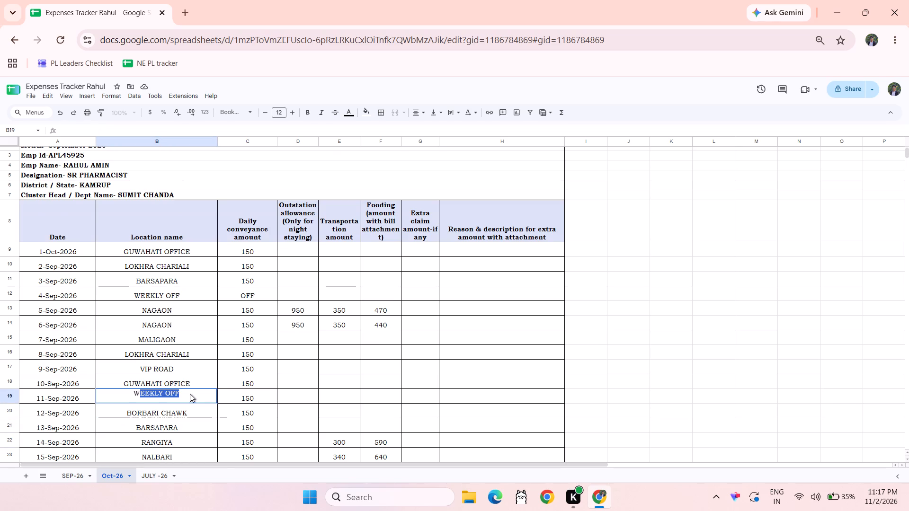
pyautogui.write('EE')
pyautogui.press('Right')
pyautogui.press('Left')
pyautogui.press('Left')
pyautogui.press('Right')
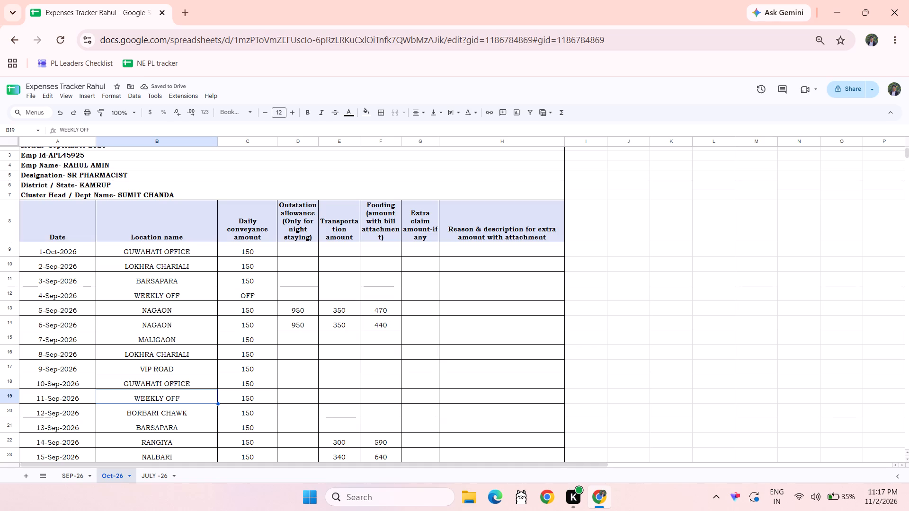
# In the 18-Sep-2026 row, set the location to WEEKLY OFF and the daily conveyance amount to OFF.
pyautogui.press('Down')
pyautogui.press('Down')
pyautogui.press('Down')
pyautogui.press('Down')
pyautogui.press('Down')
pyautogui.press('Down')
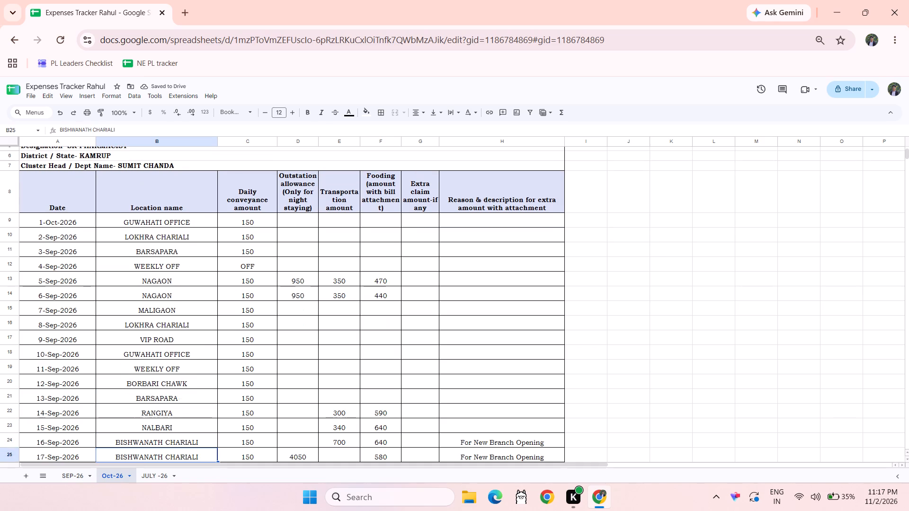
pyautogui.press('Down')
pyautogui.press('Down')
pyautogui.press('Up')
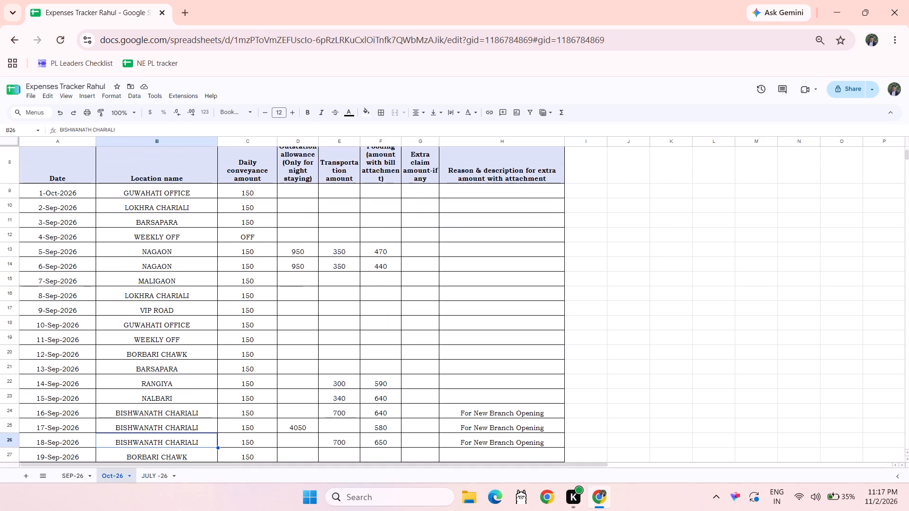
pyautogui.write('WE')
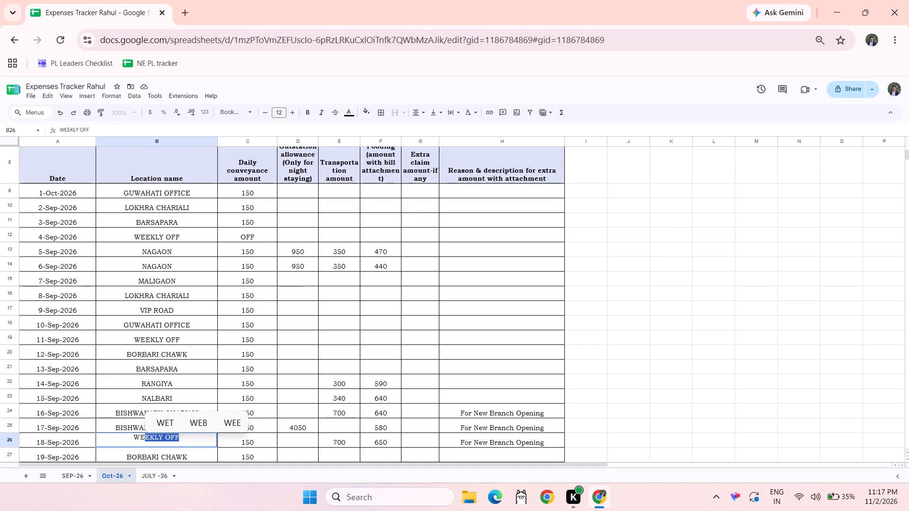
pyautogui.press('Right')
pyautogui.press('o')
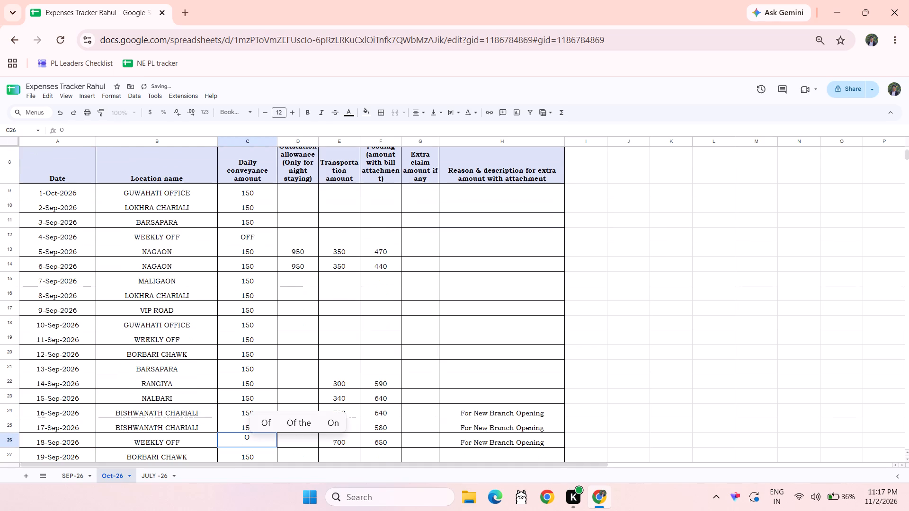
pyautogui.write('FF')
pyautogui.press('Up')
# Set the daily conveyance amount in the 11-Sep-2026 row to OFF.
pyautogui.press('Up')
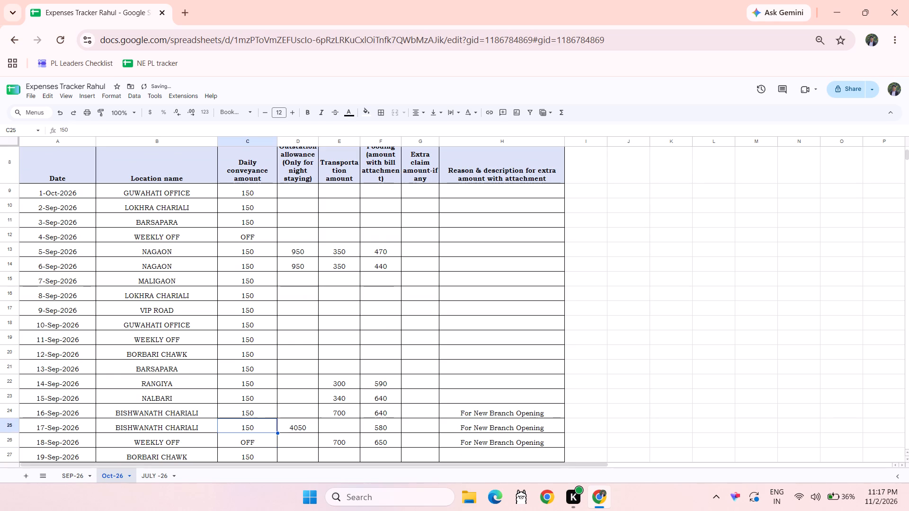
pyautogui.press('Up')
pyautogui.press('Up')
pyautogui.press('Up')
pyautogui.press('Up')
pyautogui.press('Up')
pyautogui.press('Up')
pyautogui.write('OFF')
pyautogui.press('Down')
# In the 25-Sep-2026 row, set the daily conveyance amount to OFF and the location to WEEKLY OFF.
pyautogui.press('Down')
pyautogui.press('Down')
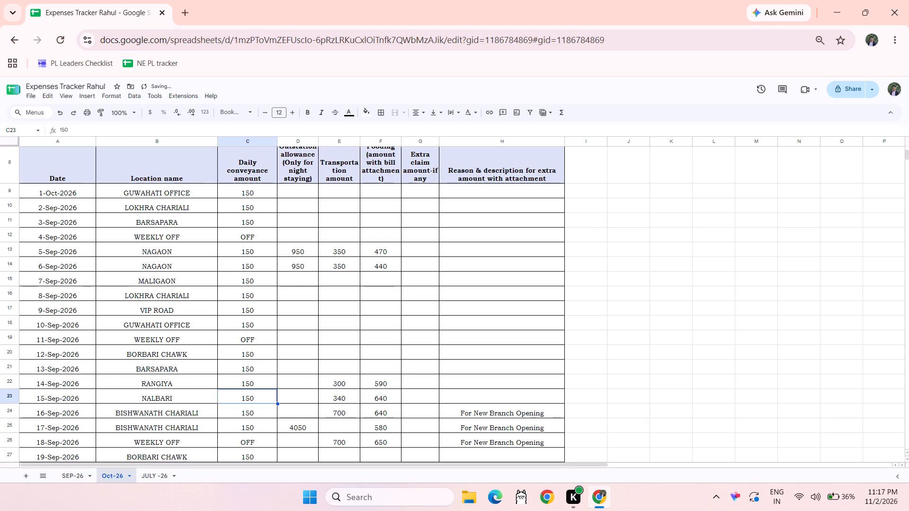
pyautogui.press('Down')
pyautogui.press('Down')
pyautogui.press('Down')
pyautogui.press('Down')
pyautogui.press('Down')
pyautogui.press('Down')
pyautogui.press('Down')
pyautogui.press('Down')
pyautogui.press('Down')
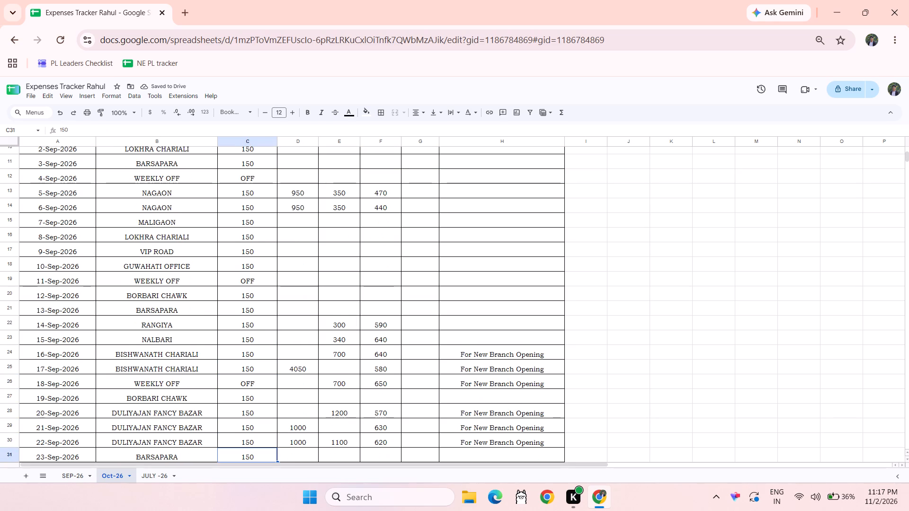
pyautogui.press('Down')
pyautogui.press('Down')
pyautogui.press('o')
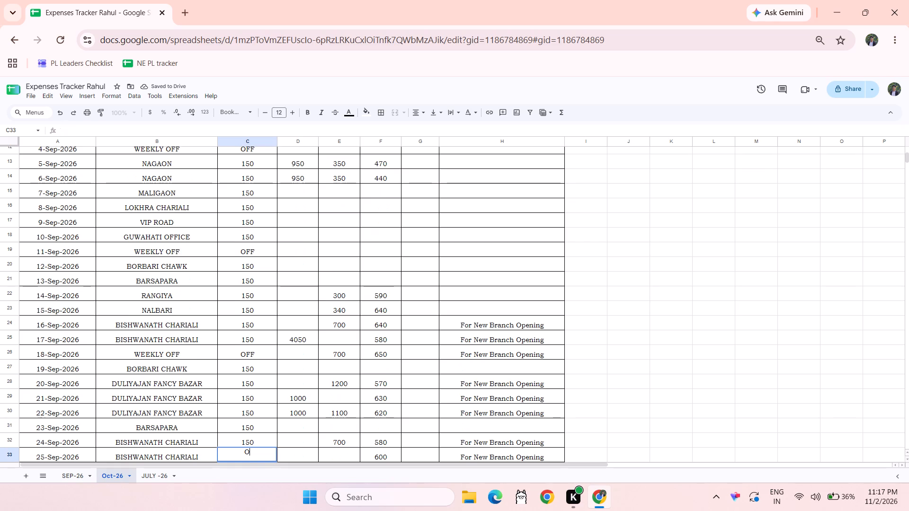
pyautogui.write('FF')
pyautogui.press('Left')
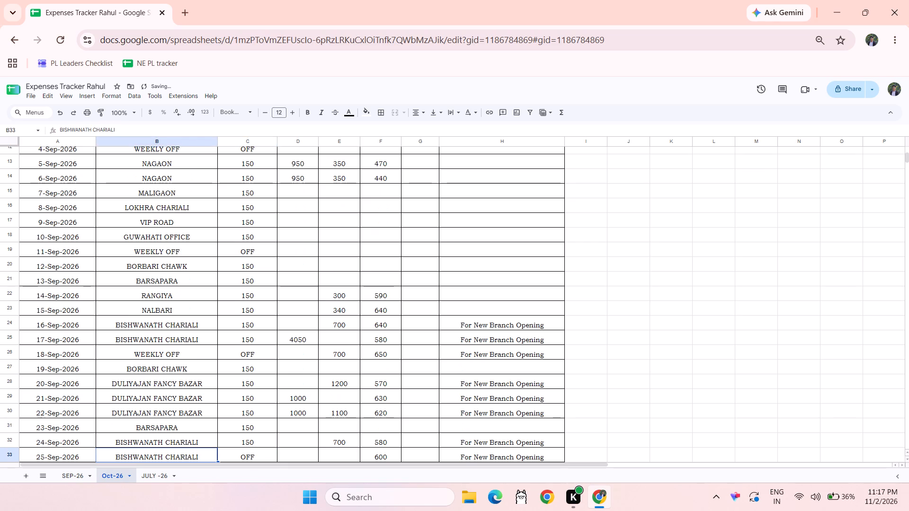
pyautogui.write('WE')
pyautogui.press('Down')
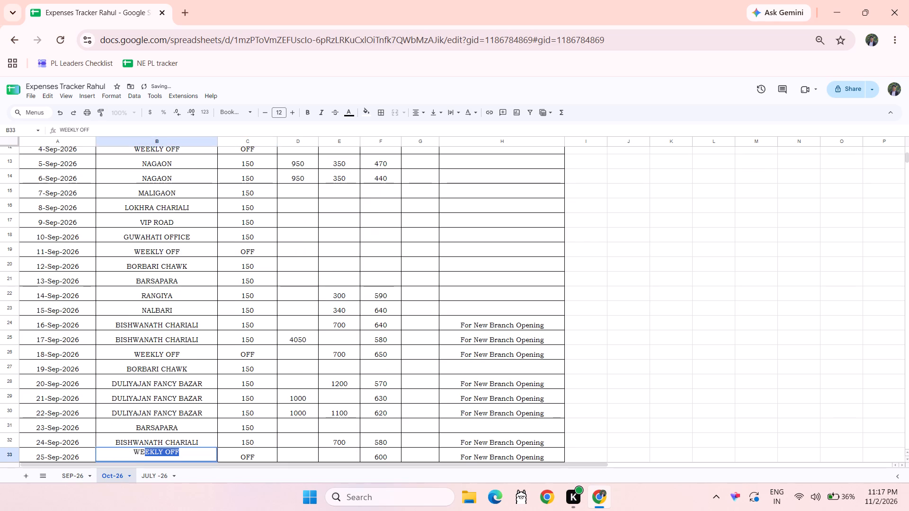
# Fill the date series from 30-Sep-2026 down two more rows, through 1-Oct-2026 and 2-Oct-2026.
pyautogui.press('Down')
pyautogui.press('Down')
pyautogui.press('Down')
pyautogui.press('Down')
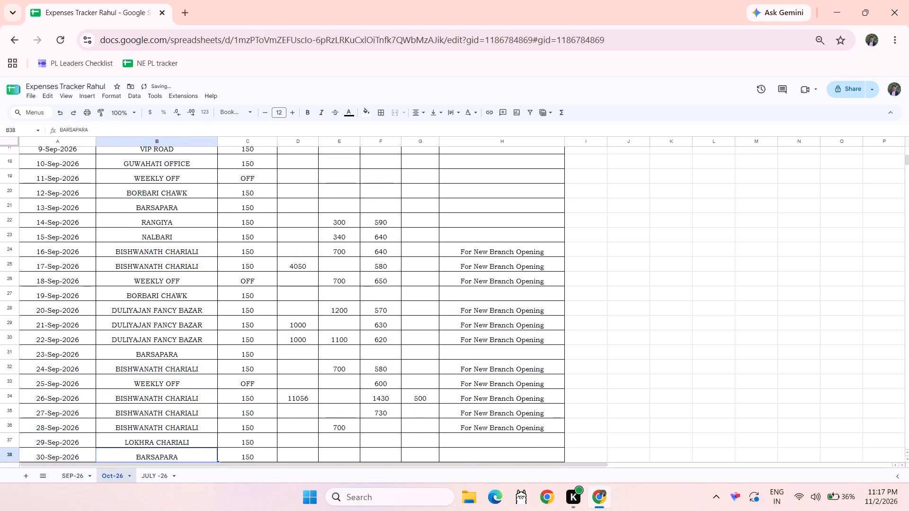
pyautogui.press('Down')
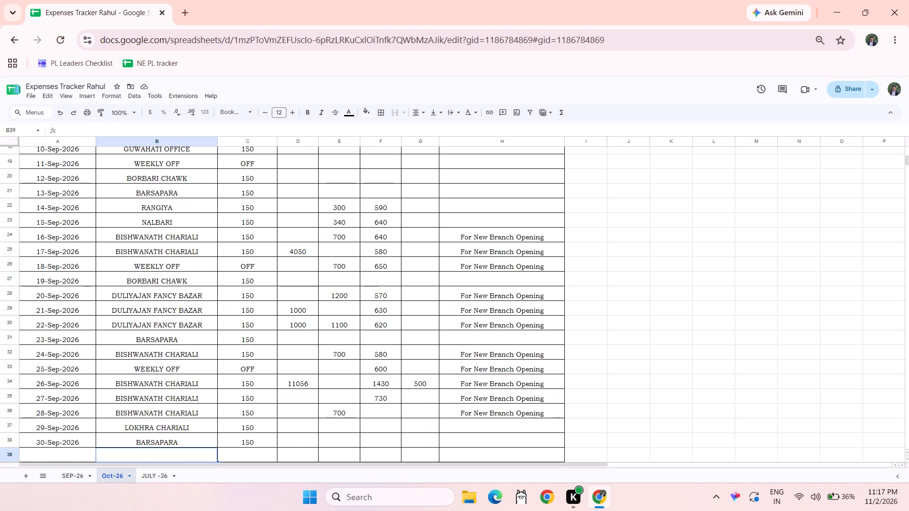
pyautogui.scroll(-1, 190, 394)
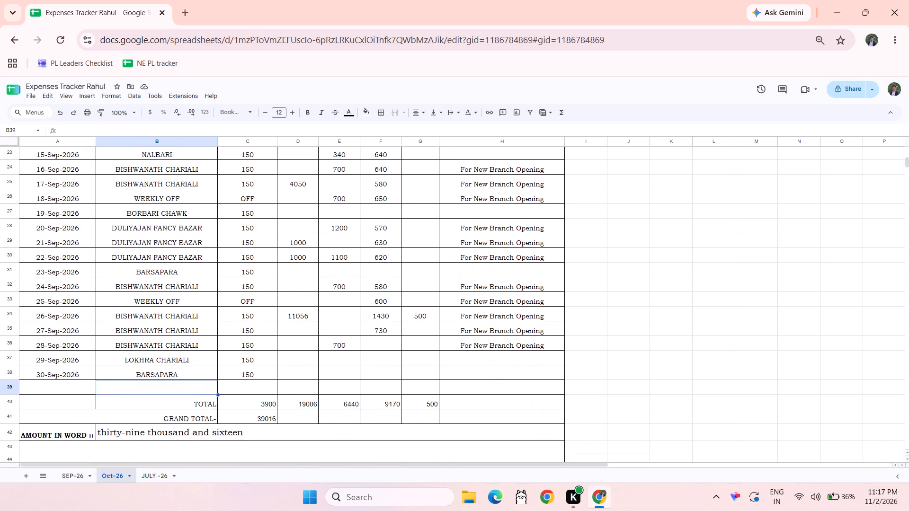
pyautogui.scroll(-1, 190, 394)
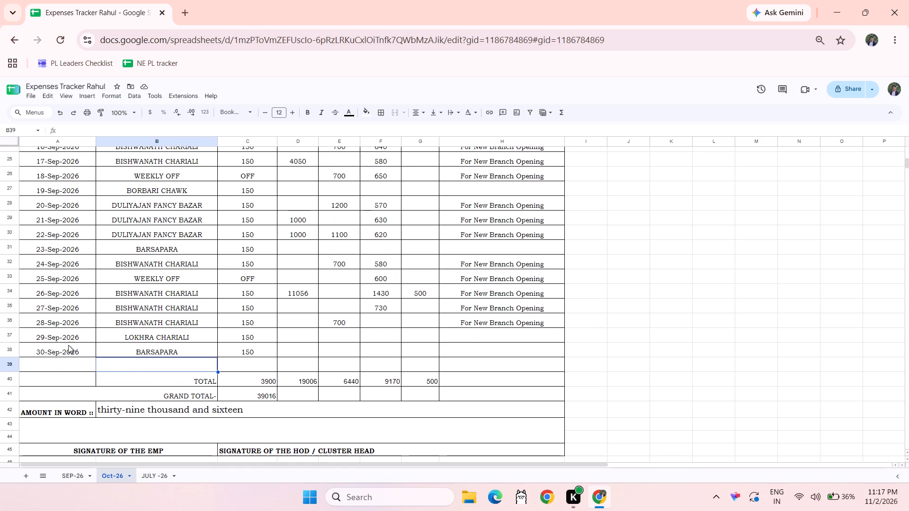
pyautogui.click(72, 343)
pyautogui.click(79, 352)
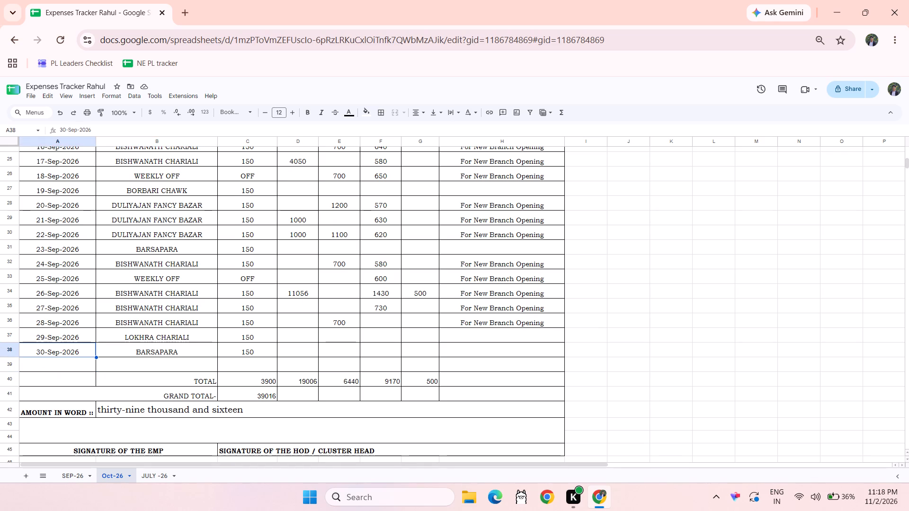
pyautogui.moveTo(94, 355); pyautogui.dragTo(91, 365)
pyautogui.moveTo(91, 365); pyautogui.dragTo(90, 372)
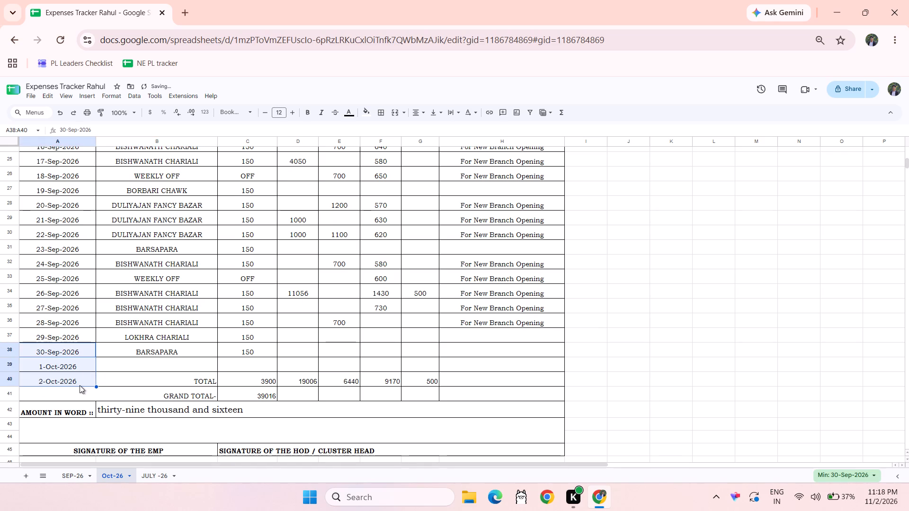
# Clear the 2-Oct-2026 date from the TOTAL row.
pyautogui.click(80, 385)
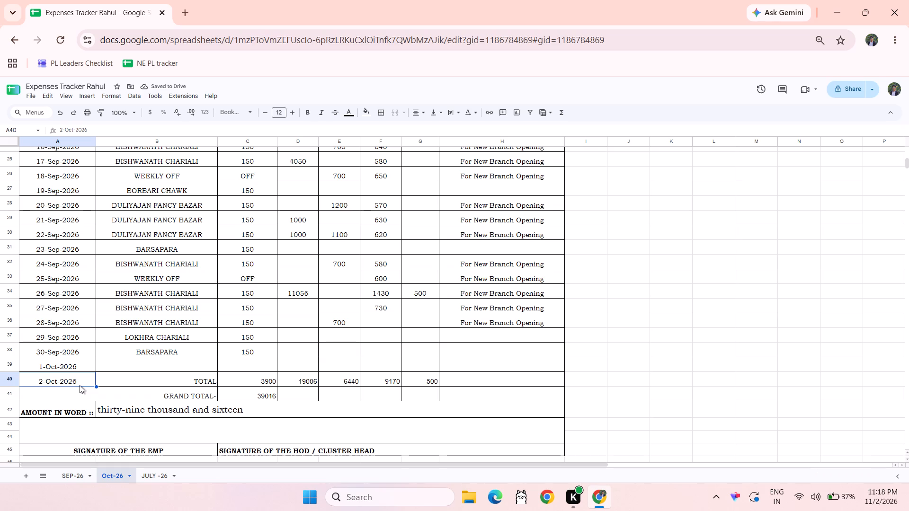
pyautogui.press('Delete')
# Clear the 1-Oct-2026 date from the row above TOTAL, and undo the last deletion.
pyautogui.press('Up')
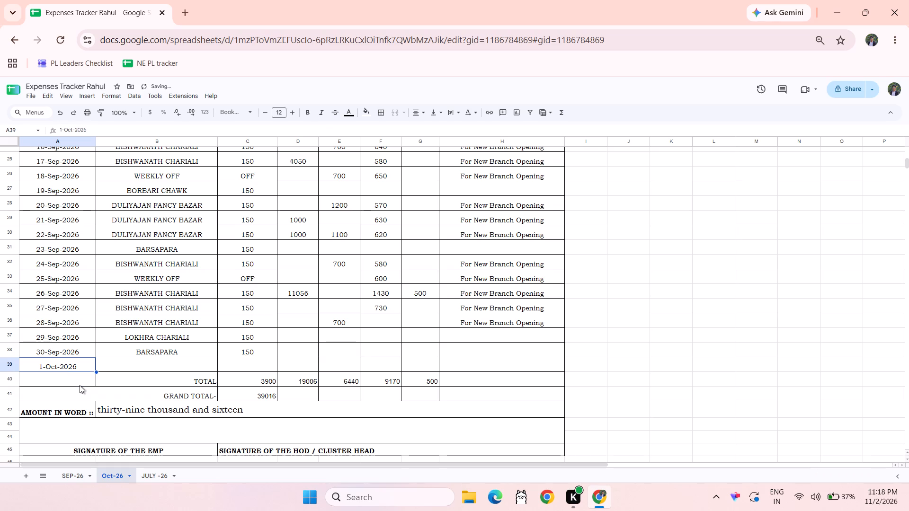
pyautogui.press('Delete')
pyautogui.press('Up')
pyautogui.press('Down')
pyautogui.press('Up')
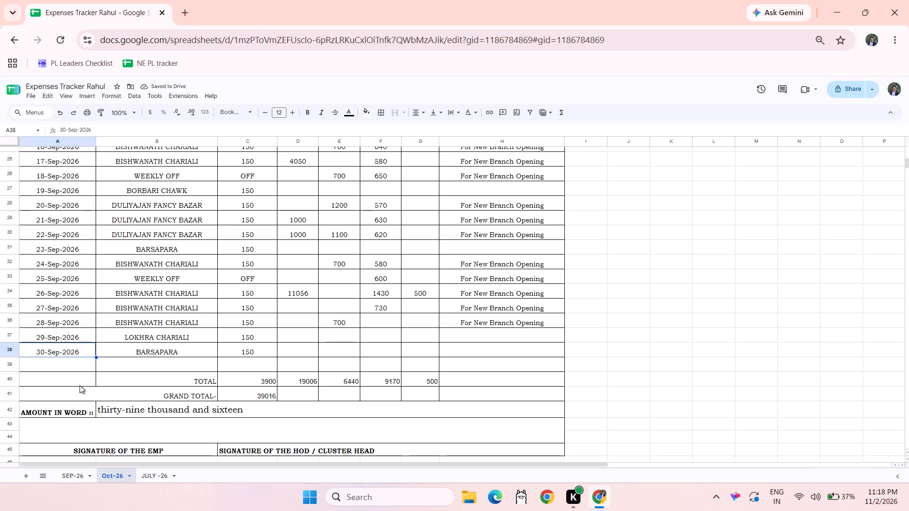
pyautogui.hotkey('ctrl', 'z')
# Look back up through the date column to the claim sheet's title row.
pyautogui.press('Up')
pyautogui.press('Up')
pyautogui.press('Up')
pyautogui.press('Up')
pyautogui.press('Up')
pyautogui.press('Up')
pyautogui.press('Up')
pyautogui.press('Up')
pyautogui.press('Up')
pyautogui.press('Up')
pyautogui.press('Up')
pyautogui.press('Up')
pyautogui.press('Up')
pyautogui.press('Up')
pyautogui.press('Up')
pyautogui.press('Up')
pyautogui.press('Up')
pyautogui.press('Up')
pyautogui.press('Up')
pyautogui.press('Up')
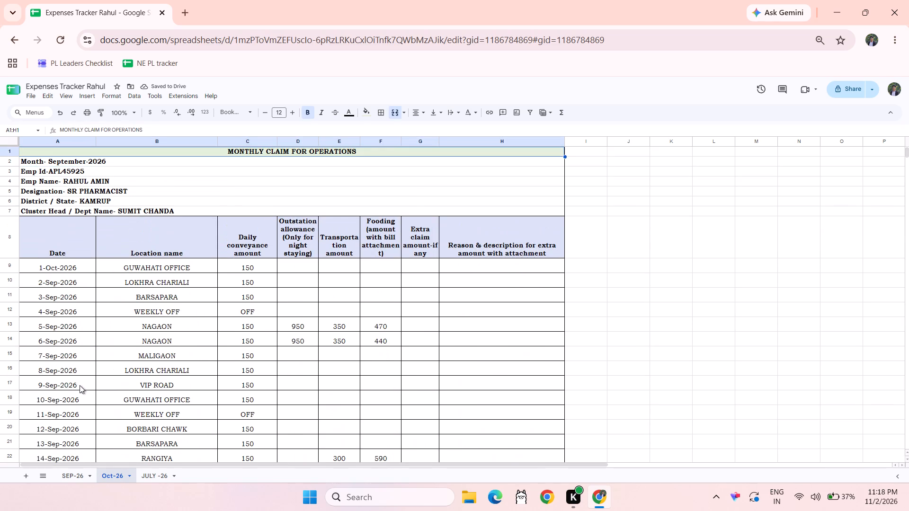
# Fill the date column as a daily series from 1-Oct-2026 down to 31-Oct-2026 in the row above TOTAL.
pyautogui.click(66, 262)
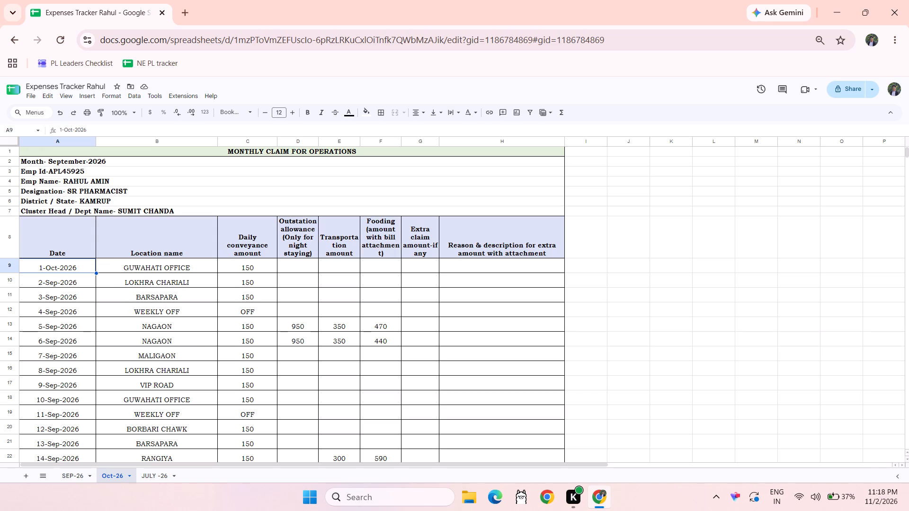
pyautogui.moveTo(95, 273); pyautogui.dragTo(94, 488)
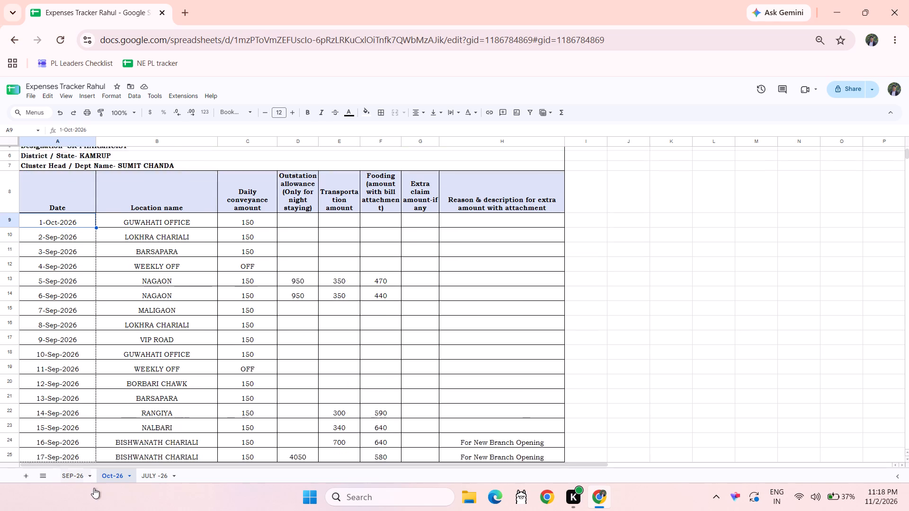
pyautogui.moveTo(94, 488); pyautogui.dragTo(106, 178)
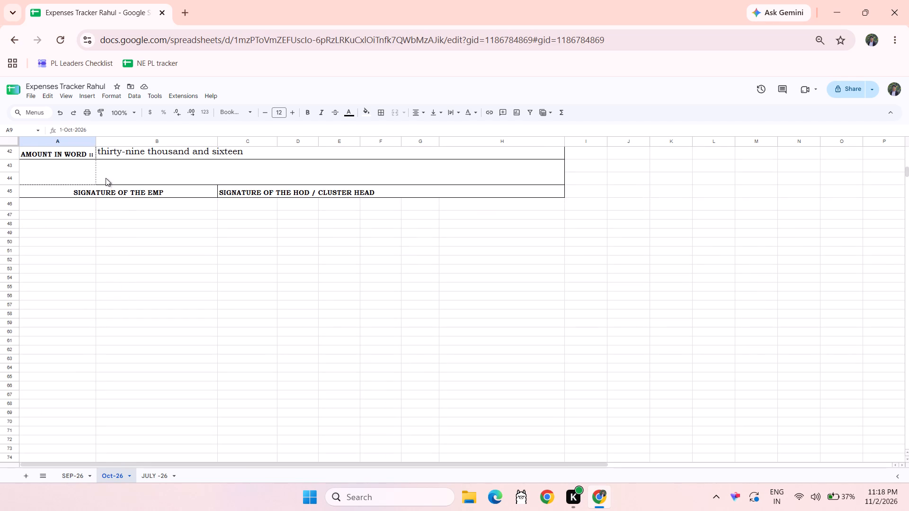
pyautogui.moveTo(106, 178); pyautogui.dragTo(65, 265)
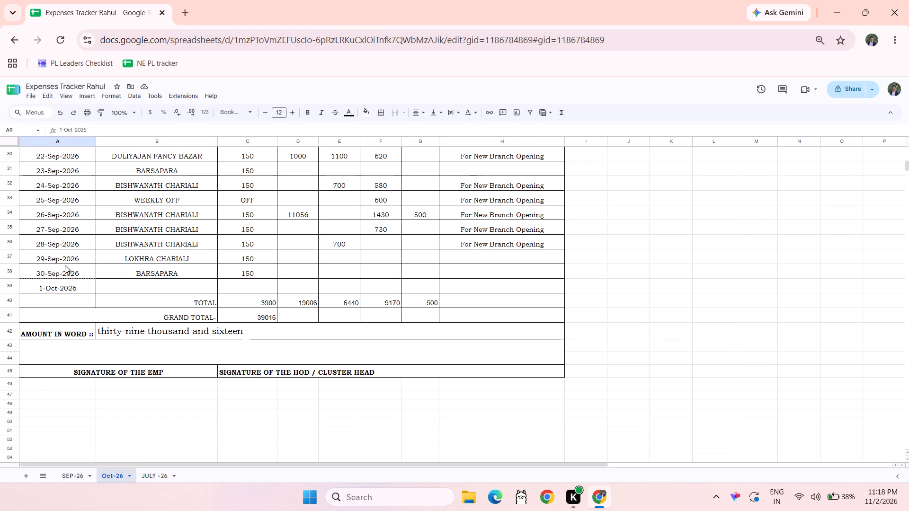
pyautogui.moveTo(65, 265); pyautogui.dragTo(84, 287)
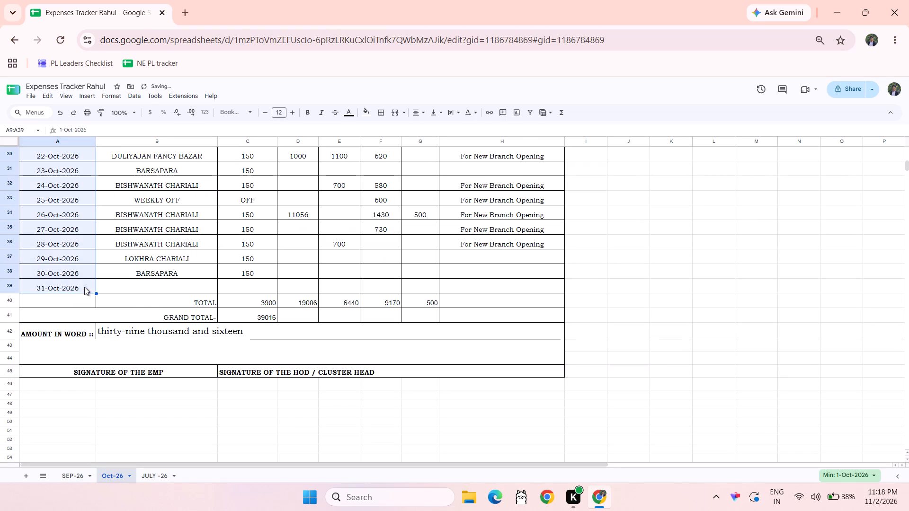
# Enter BONGAIGAON as the location name for 31-Oct-2026.
pyautogui.click(146, 304)
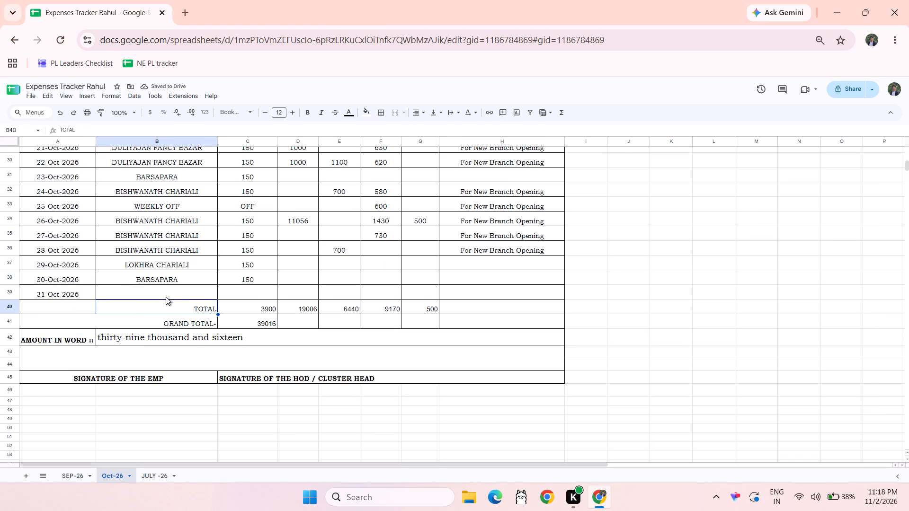
pyautogui.click(166, 296)
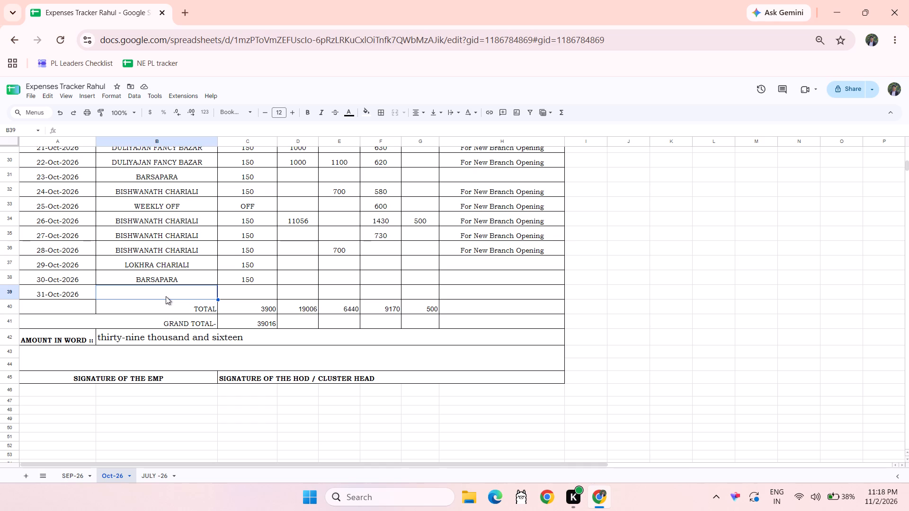
pyautogui.press('Up')
pyautogui.press('Down')
pyautogui.write('BON')
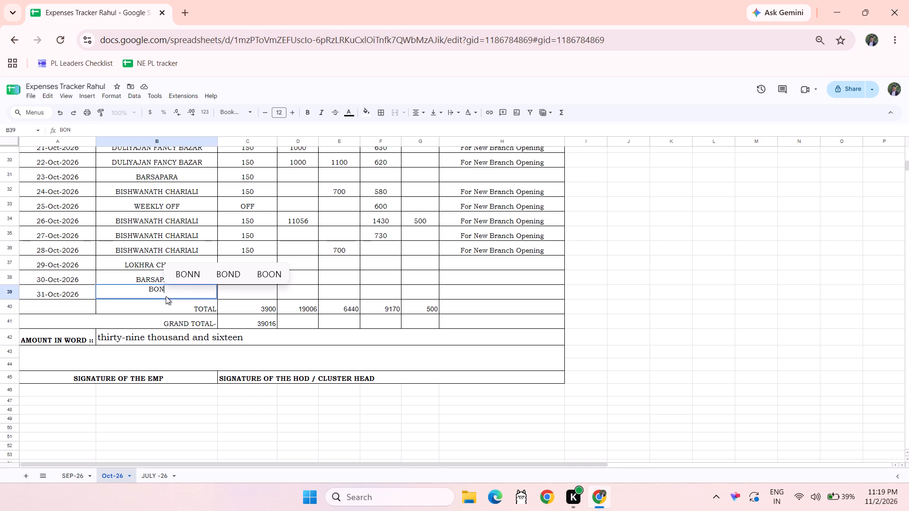
pyautogui.write('GAIGAON')
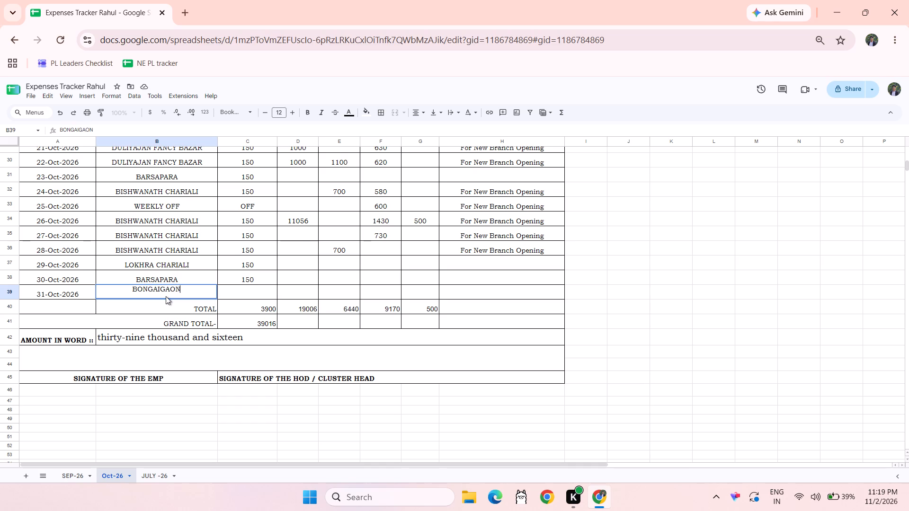
pyautogui.press('Up')
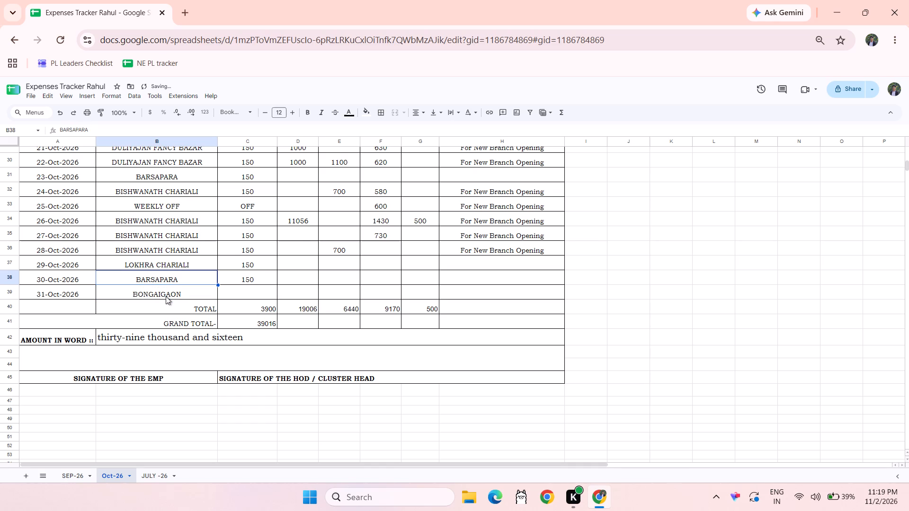
# Change the location name for 30-Oct-2026 to ABHAYAPURI.
pyautogui.write('ABHAYAPURI')
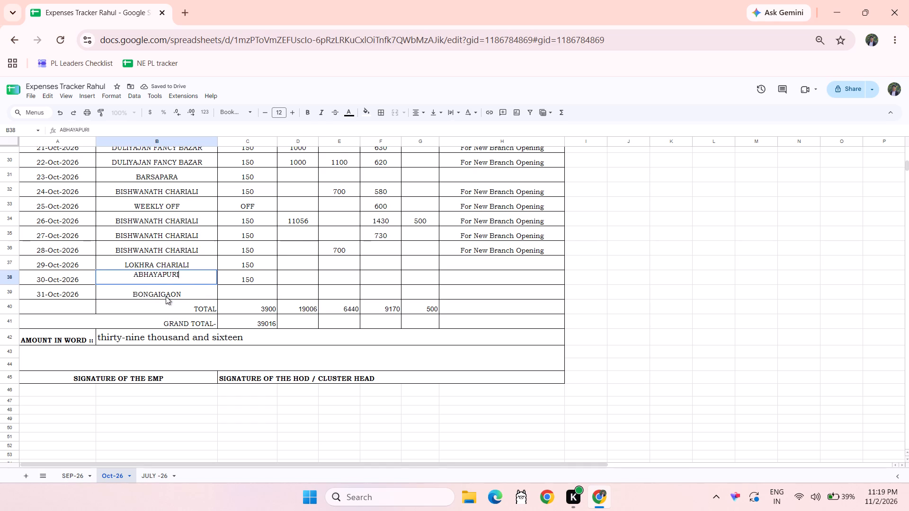
pyautogui.press('Up')
pyautogui.press('Down')
pyautogui.press('Up')
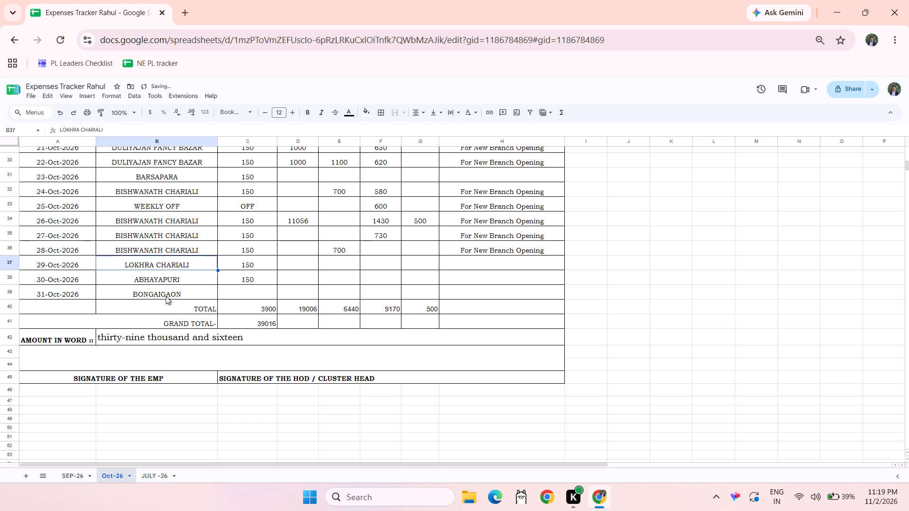
# Look through the location column from 29-Oct-2026 up to the title row and back over the first October entries.
pyautogui.press('Up')
pyautogui.press('Down')
pyautogui.press('Up')
pyautogui.press('Down')
pyautogui.press('Up')
pyautogui.press('Up')
pyautogui.press('Up')
pyautogui.press('Up')
pyautogui.press('Up')
pyautogui.press('Up')
pyautogui.press('Up')
pyautogui.press('Up')
pyautogui.press('Up')
pyautogui.press('Up')
pyautogui.press('Up')
pyautogui.press('Up')
pyautogui.press('Up')
pyautogui.press('Up')
pyautogui.press('Up')
pyautogui.press('Up')
pyautogui.press('Up')
pyautogui.press('Up')
pyautogui.press('Up')
pyautogui.press('Up')
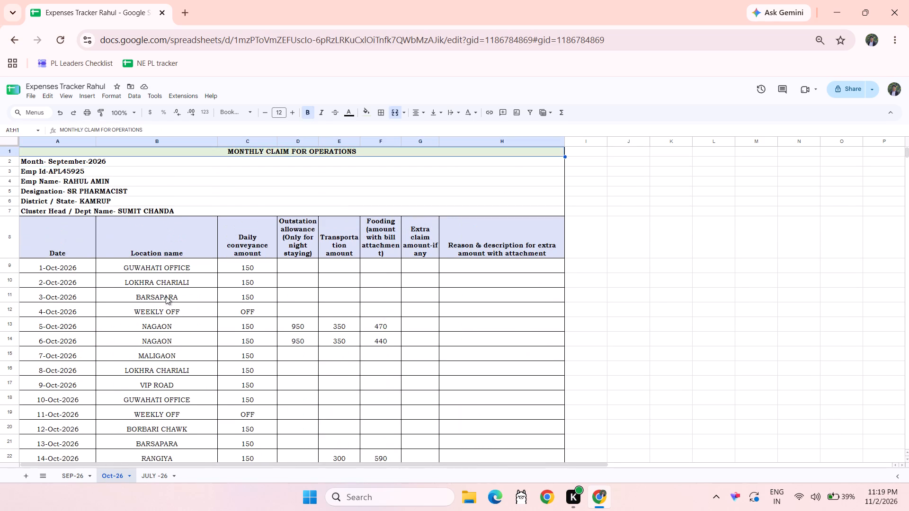
pyautogui.press('Down')
pyautogui.press('Down')
pyautogui.press('Down')
pyautogui.press('Down')
pyautogui.press('Down')
pyautogui.press('Down')
pyautogui.press('Down')
pyautogui.press('Down')
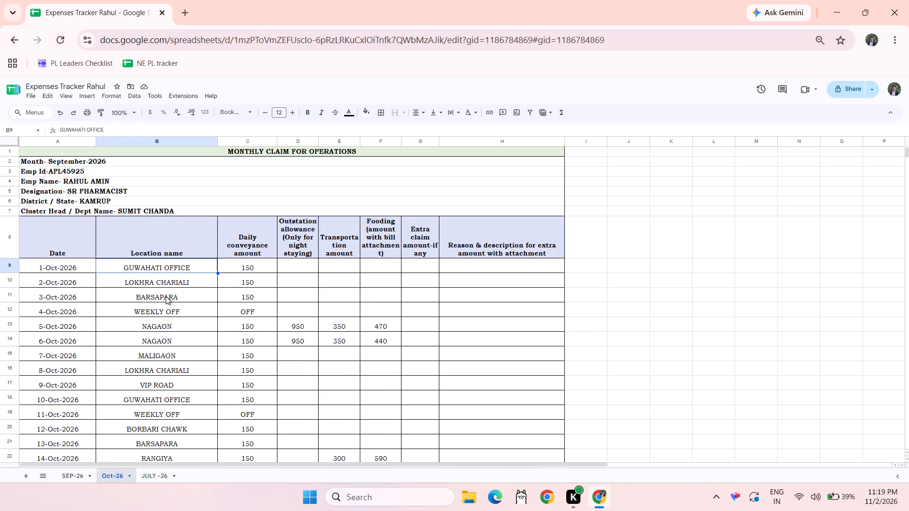
pyautogui.press('Down')
pyautogui.press('Down')
pyautogui.press('Down')
pyautogui.press('Down')
pyautogui.press('Down')
pyautogui.press('Down')
pyautogui.press('Down')
pyautogui.press('Down')
pyautogui.press('Down')
pyautogui.press('Down')
pyautogui.press('Down')
pyautogui.press('Down')
pyautogui.press('Down')
pyautogui.press('Down')
pyautogui.press('Down')
pyautogui.press('Down')
pyautogui.press('Down')
pyautogui.press('Down')
pyautogui.press('Down')
pyautogui.press('Down')
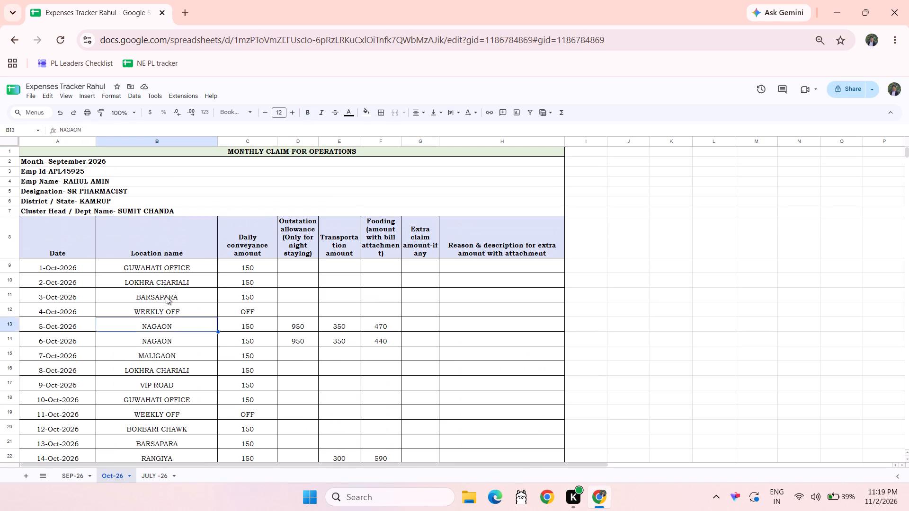
pyautogui.press('Up')
pyautogui.press('Up')
pyautogui.press('Up')
pyautogui.press('Up')
pyautogui.press('Up')
pyautogui.press('Up')
pyautogui.press('Up')
pyautogui.press('Up')
pyautogui.press('Up')
pyautogui.press('Up')
pyautogui.press('Up')
pyautogui.press('Up')
pyautogui.press('Up')
pyautogui.press('Up')
pyautogui.press('Up')
pyautogui.press('Up')
pyautogui.press('Up')
pyautogui.press('Up')
pyautogui.press('Up')
pyautogui.press('Up')
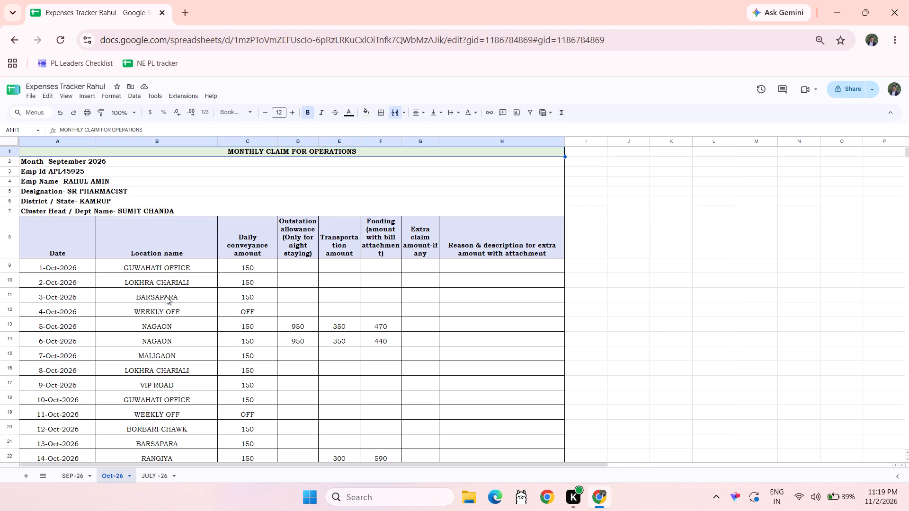
# Change the month line in the claim sheet's header to October-2026.
pyautogui.press('Down')
pyautogui.press('Down')
pyautogui.press('Down')
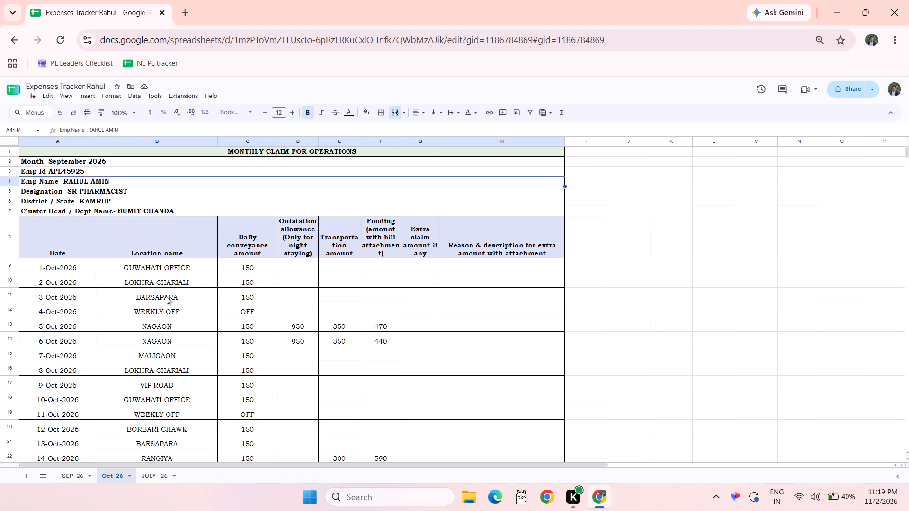
pyautogui.press('Up')
pyautogui.press('Up')
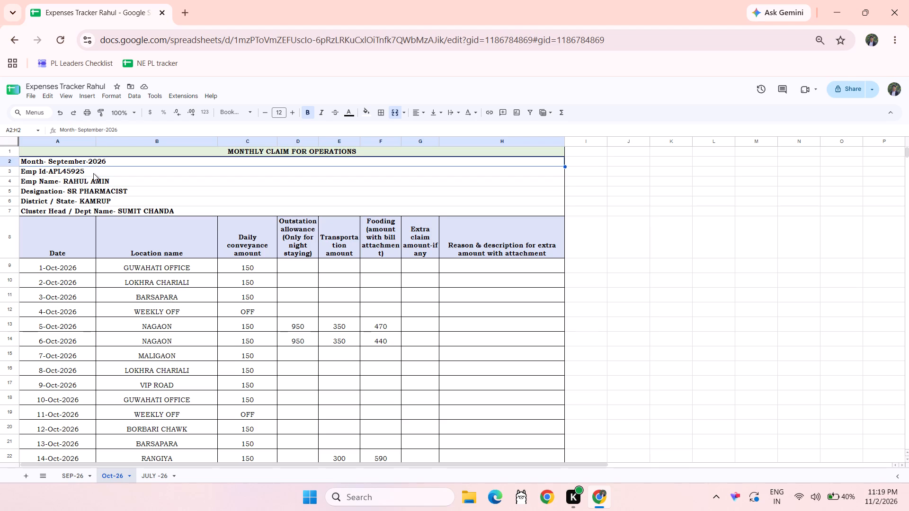
pyautogui.click(89, 131)
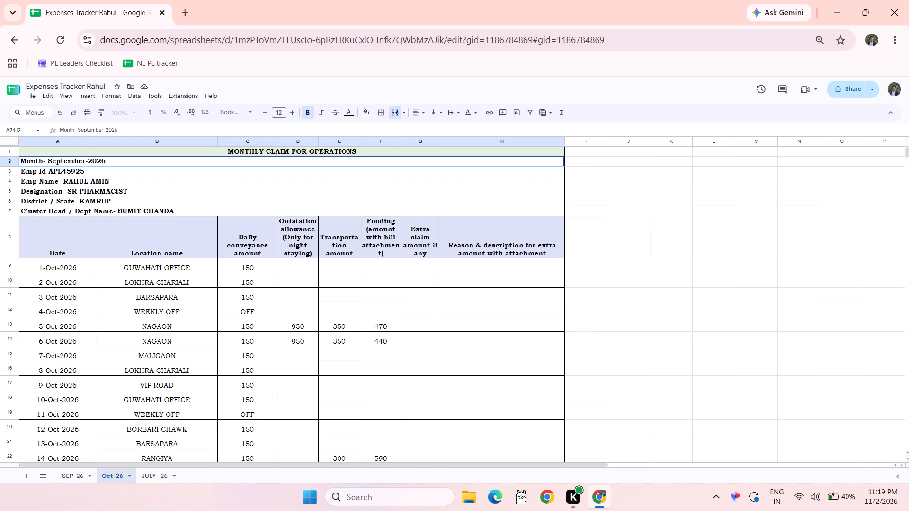
pyautogui.tripleClick(89, 131)
pyautogui.doubleClick(89, 131)
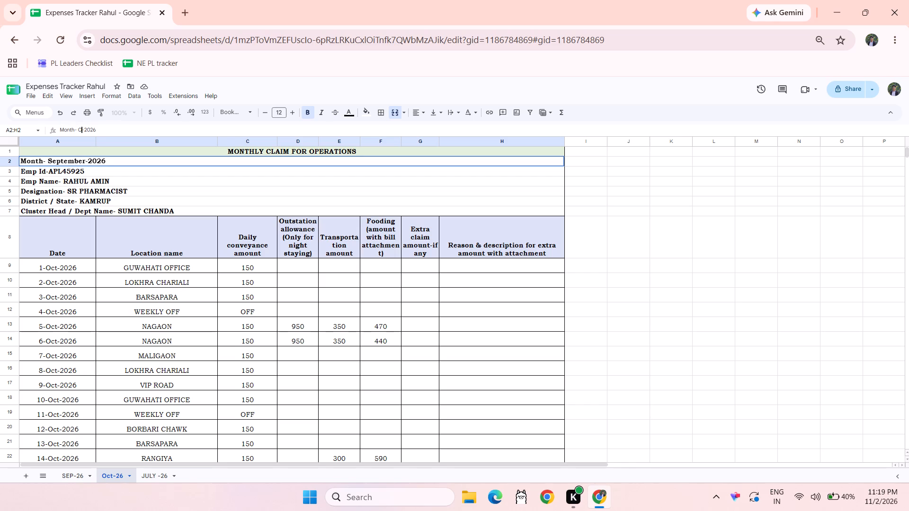
pyautogui.press('o')
pyautogui.write('ctober')
pyautogui.press('Tab')
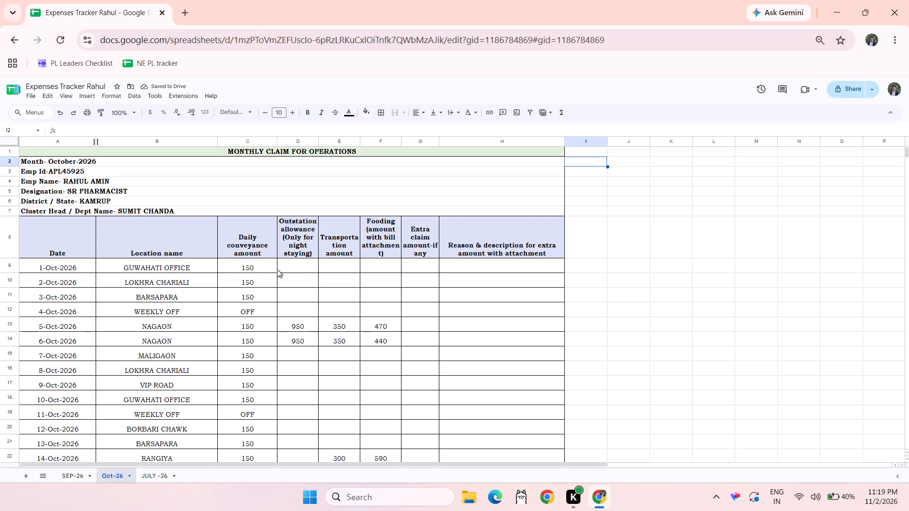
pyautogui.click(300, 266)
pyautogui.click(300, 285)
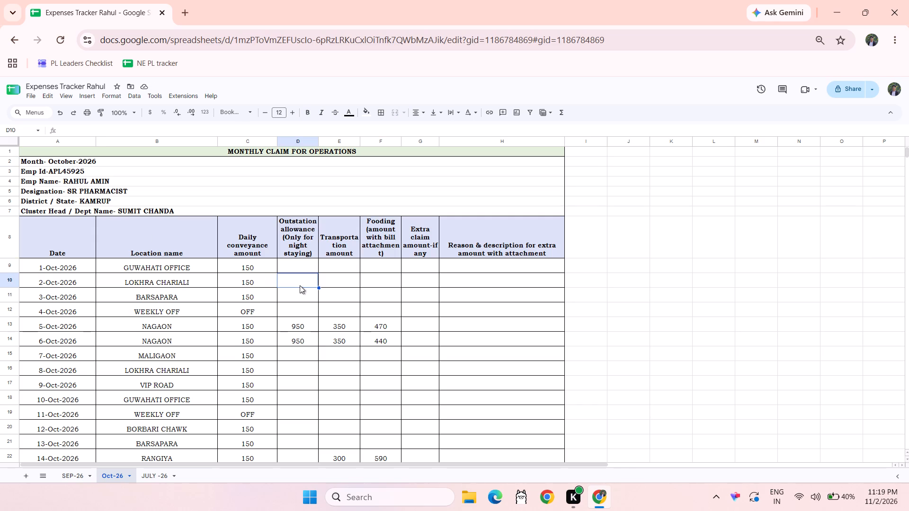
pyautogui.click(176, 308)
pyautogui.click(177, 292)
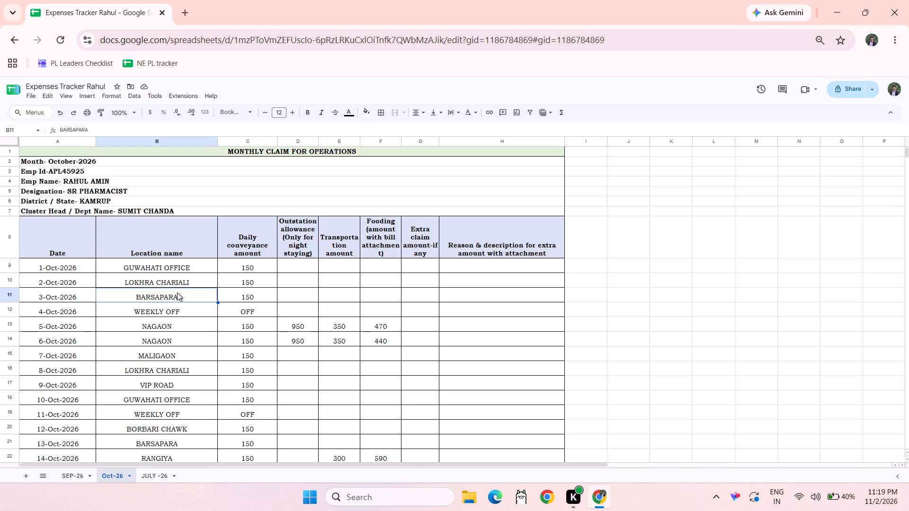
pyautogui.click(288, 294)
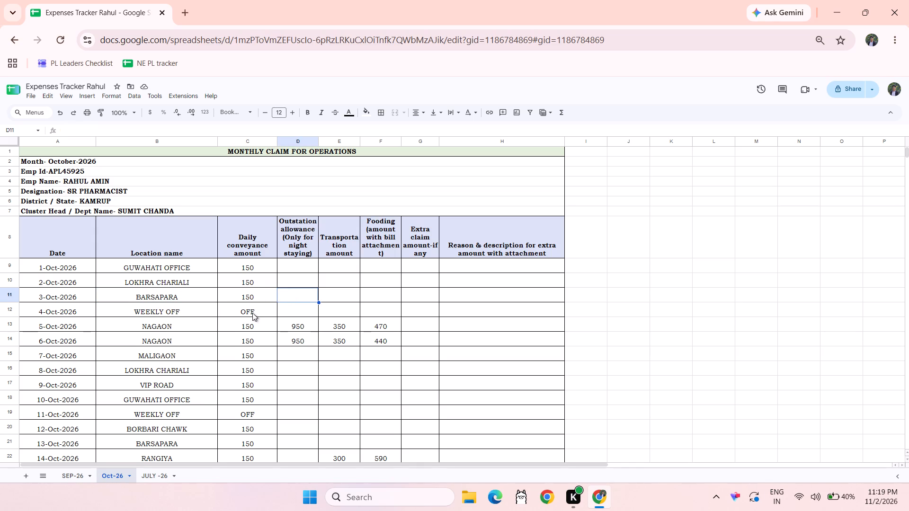
# Change the location name for 5-Oct-2026 to KOLKATA OFFICE.
pyautogui.click(191, 323)
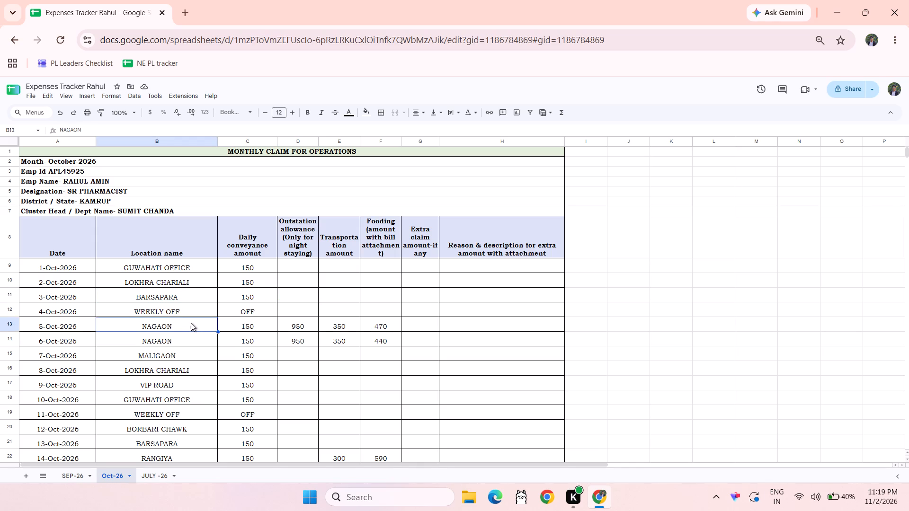
pyautogui.write('KOOL')
pyautogui.press('BackSpace')
pyautogui.press('BackSpace')
pyautogui.press('BackSpace')
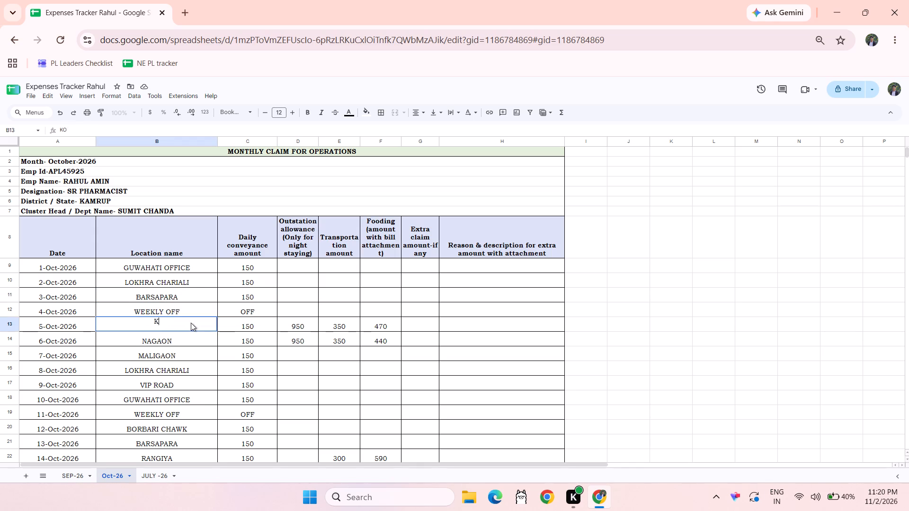
pyautogui.write('OLKA')
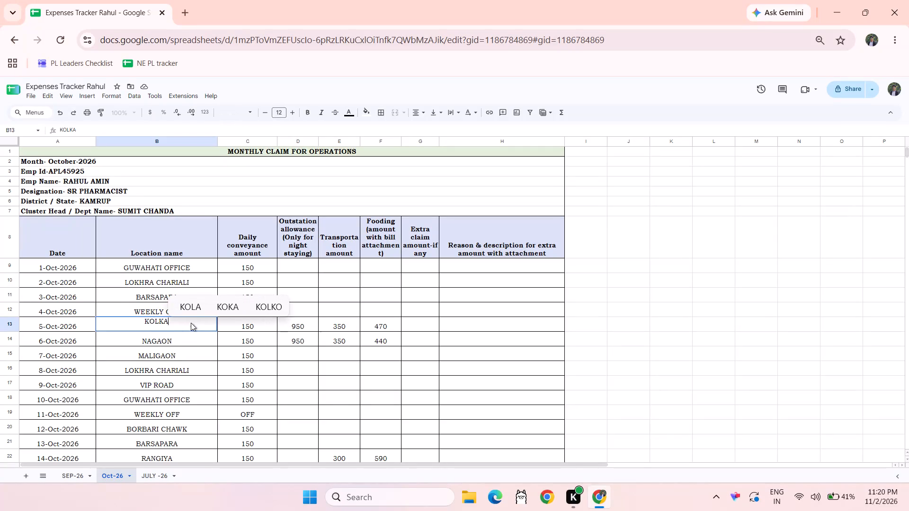
pyautogui.write('TA OFFICE')
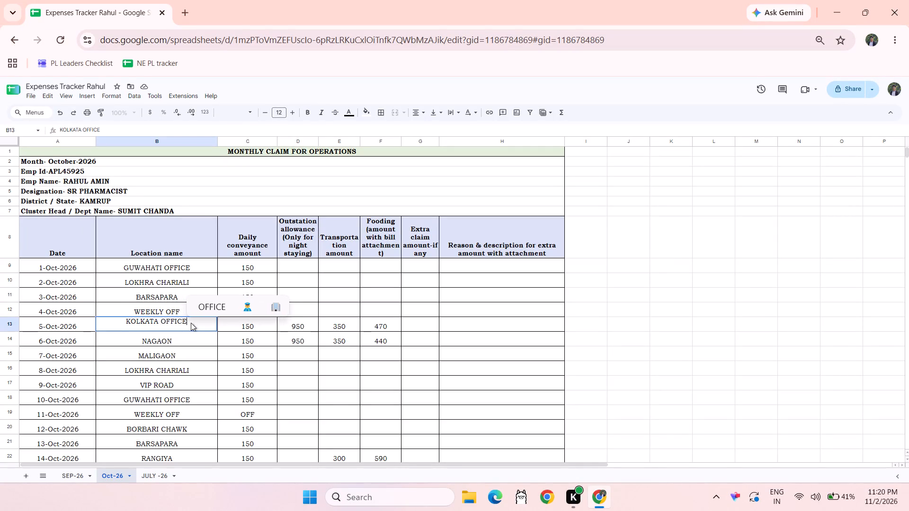
pyautogui.press('Down')
pyautogui.press('Up')
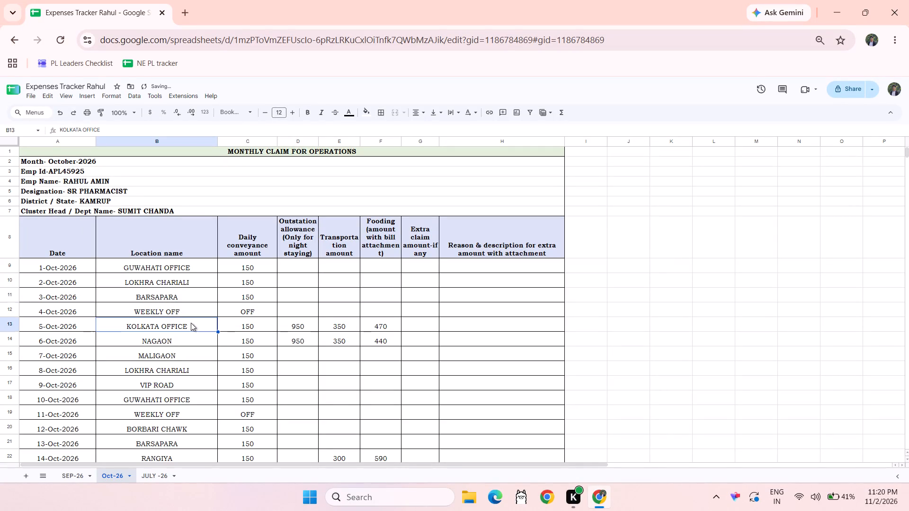
# Clear the outstation allowance, transportation and fooding amounts for 5-Oct-2026 and 6-Oct-2026.
pyautogui.press('Up')
pyautogui.press('Up')
pyautogui.press('Up')
pyautogui.press('Up')
pyautogui.press('Down')
pyautogui.press('Down')
pyautogui.press('Down')
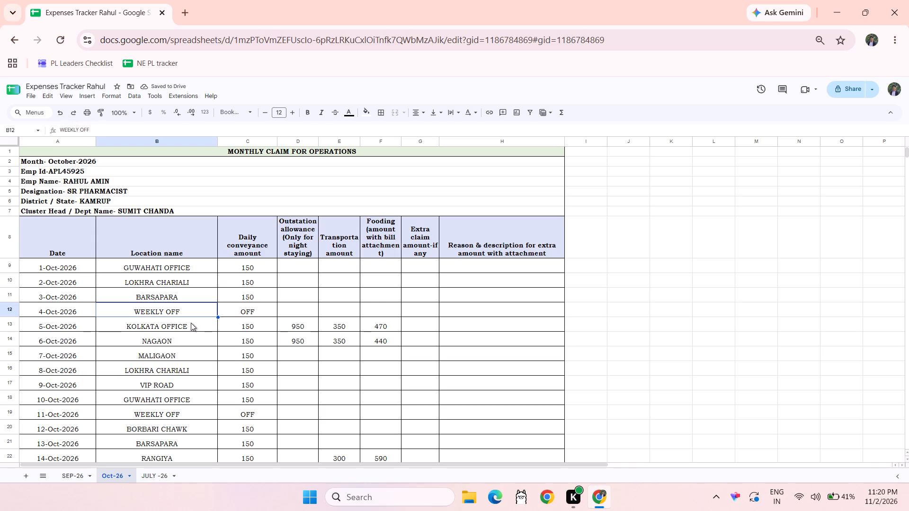
pyautogui.press('Down')
pyautogui.press('Down')
pyautogui.press('Right')
pyautogui.press('Right')
pyautogui.press('Up')
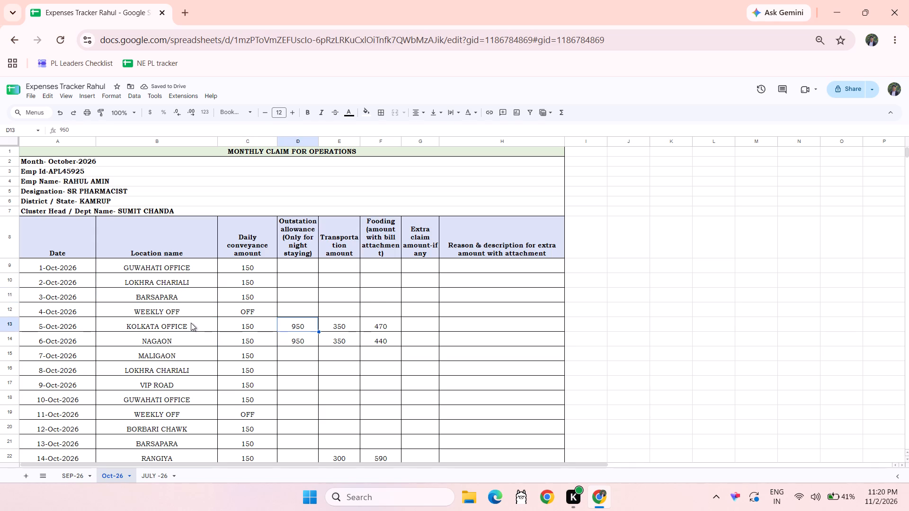
pyautogui.hotkey('shift', 'Down')
pyautogui.hotkey('shift', 'Right')
pyautogui.hotkey('shift', 'Right')
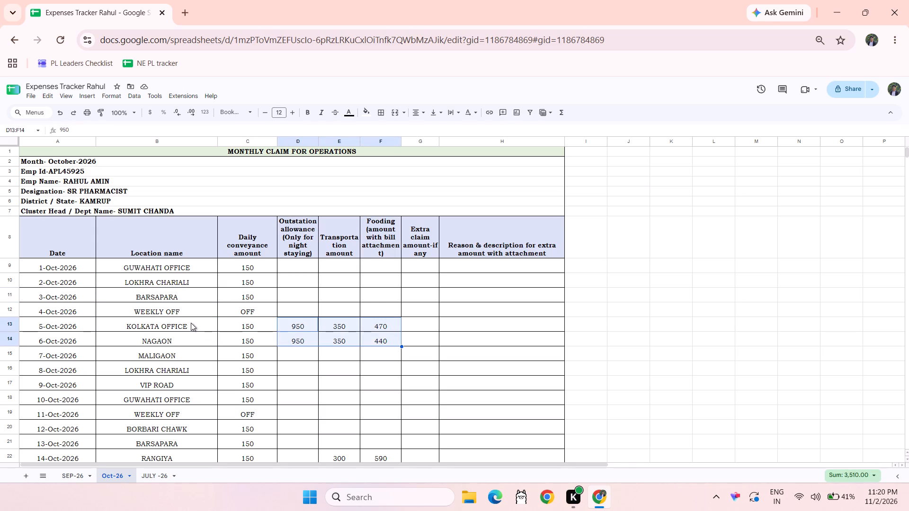
pyautogui.press('Delete')
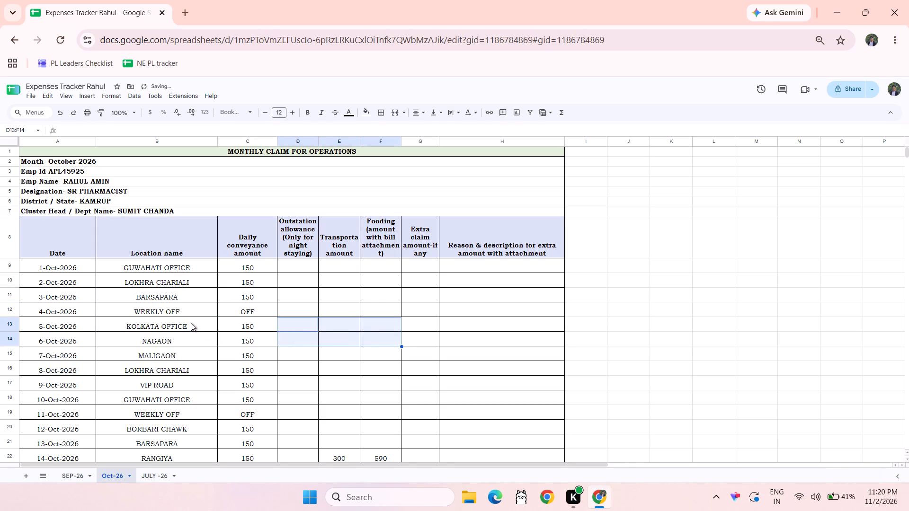
# Clear the outstation allowance, transportation, fooding, extra claim and reason entries for 14-Oct-2026 through 31-Oct-2026, leaving the TOTAL row intact.
pyautogui.press('Down')
pyautogui.press('Down')
pyautogui.press('Down')
pyautogui.press('Down')
pyautogui.press('Down')
pyautogui.press('Down')
pyautogui.press('Down')
pyautogui.press('Down')
pyautogui.press('Down')
pyautogui.press('Down')
pyautogui.press('Down')
pyautogui.press('Up')
pyautogui.press('Up')
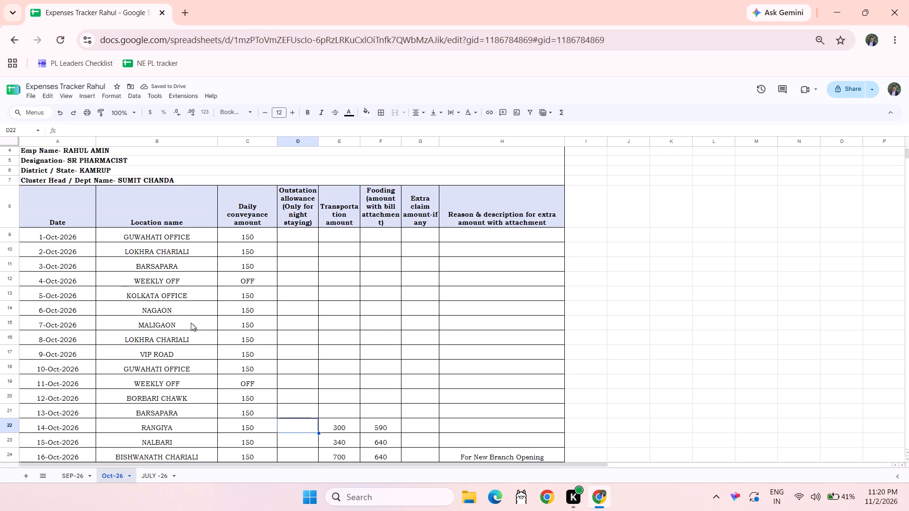
pyautogui.press('Up')
pyautogui.press('Right')
pyautogui.press('Down')
pyautogui.hotkey('shift', 'Right')
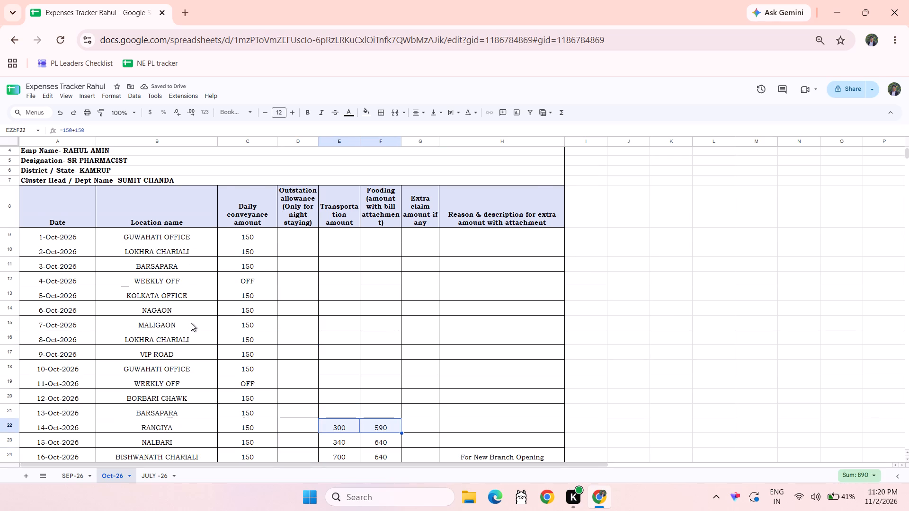
pyautogui.hotkey('shift', 'Right')
pyautogui.hotkey('shift', 'Right')
pyautogui.hotkey('shift', 'Down')
pyautogui.hotkey('shift', 'Down')
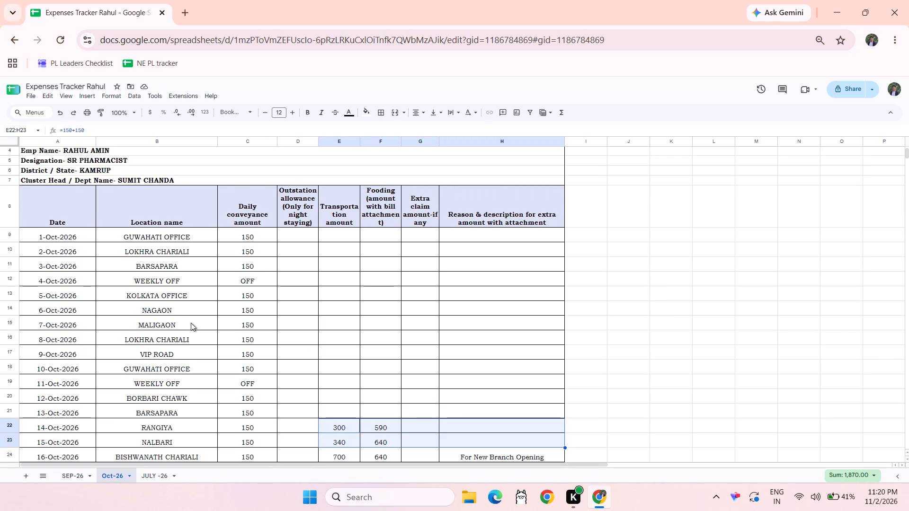
pyautogui.hotkey('shift', 'Down')
pyautogui.hotkey('shift', 'Down')
pyautogui.hotkey('shift', 'Down')
pyautogui.hotkey('shift', 'Down')
pyautogui.hotkey('shift', 'Down')
pyautogui.hotkey('shift', 'Down')
pyautogui.hotkey('shift', 'Down')
pyautogui.hotkey('shift', 'Down')
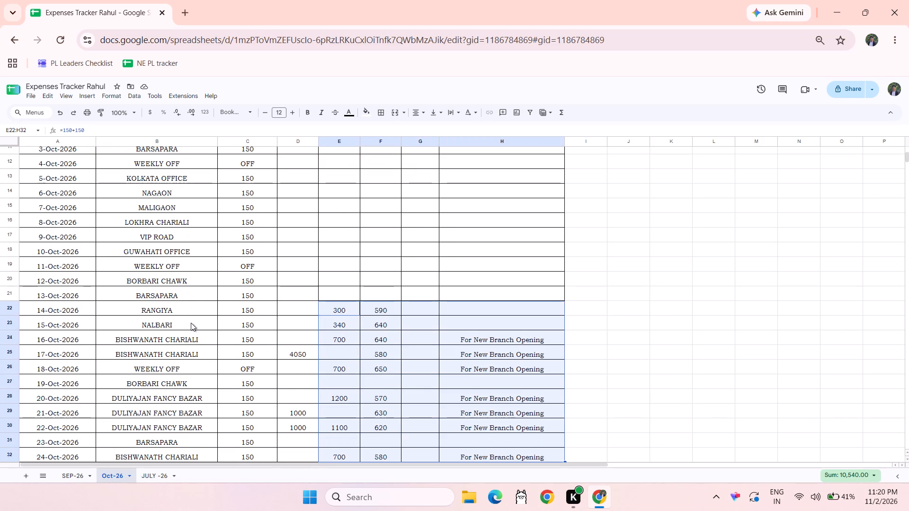
pyautogui.hotkey('shift', 'Down')
pyautogui.hotkey('shift', 'Down')
pyautogui.hotkey('shift', 'Down')
pyautogui.hotkey('shift', 'Down')
pyautogui.hotkey('shift', 'Down')
pyautogui.hotkey('shift', 'Down')
pyautogui.hotkey('shift', 'Down')
pyautogui.hotkey('shift', 'Down')
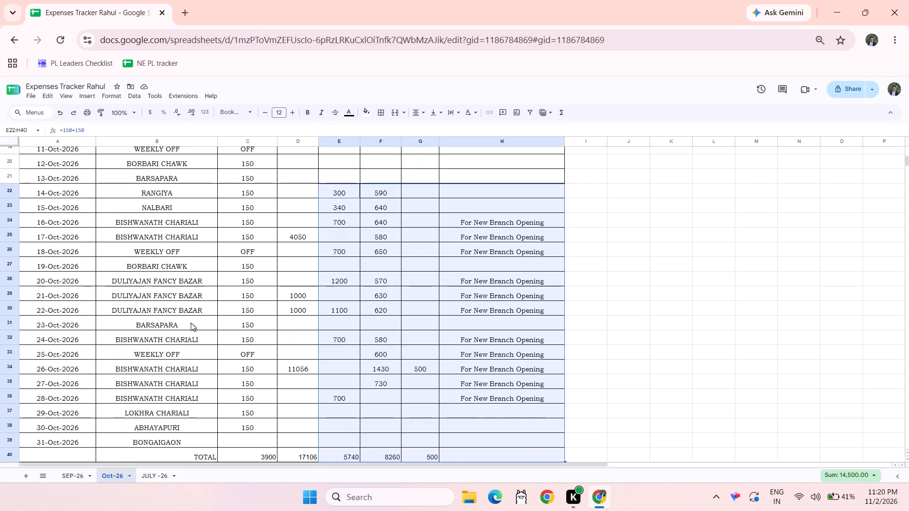
pyautogui.hotkey('shift', 'Down')
pyautogui.hotkey('shift', 'Down')
pyautogui.hotkey('shift', 'Up')
pyautogui.hotkey('shift', 'Up')
pyautogui.hotkey('shift', 'Right')
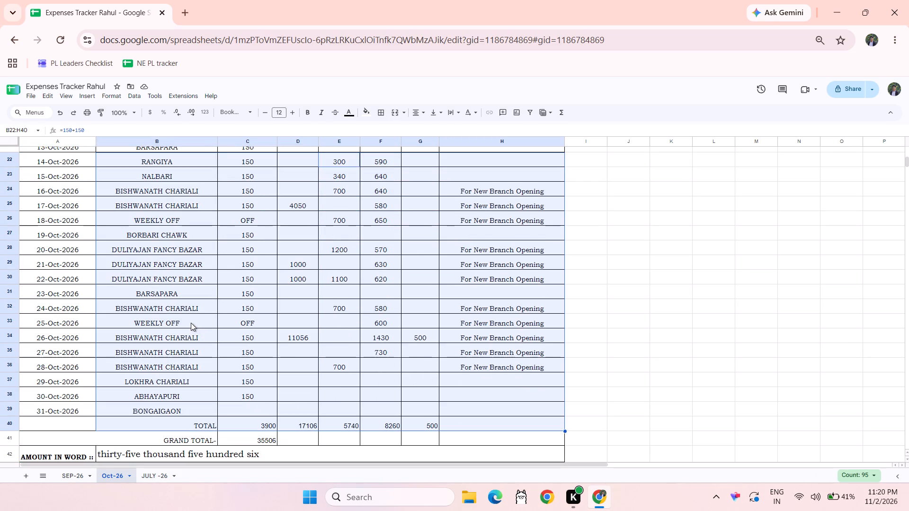
pyautogui.hotkey('shift', 'Right')
pyautogui.hotkey('shift', 'Right')
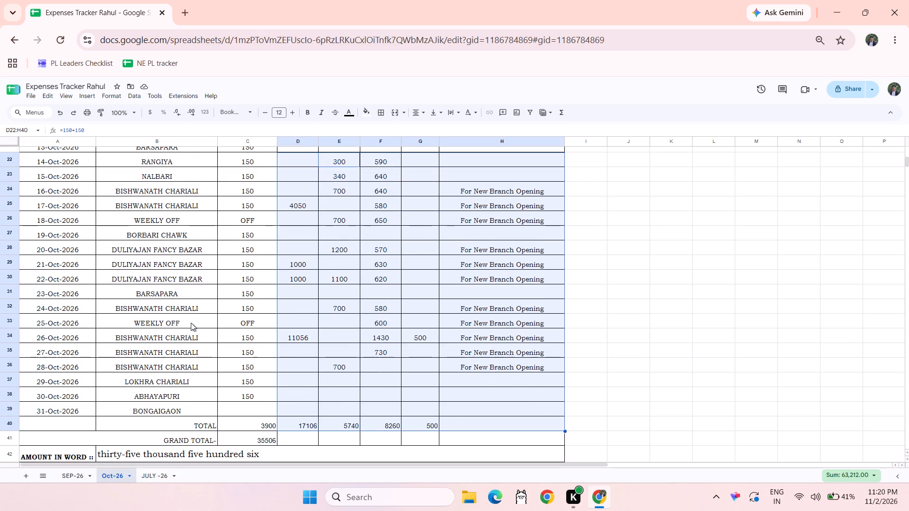
pyautogui.hscroll(1, 191, 323)
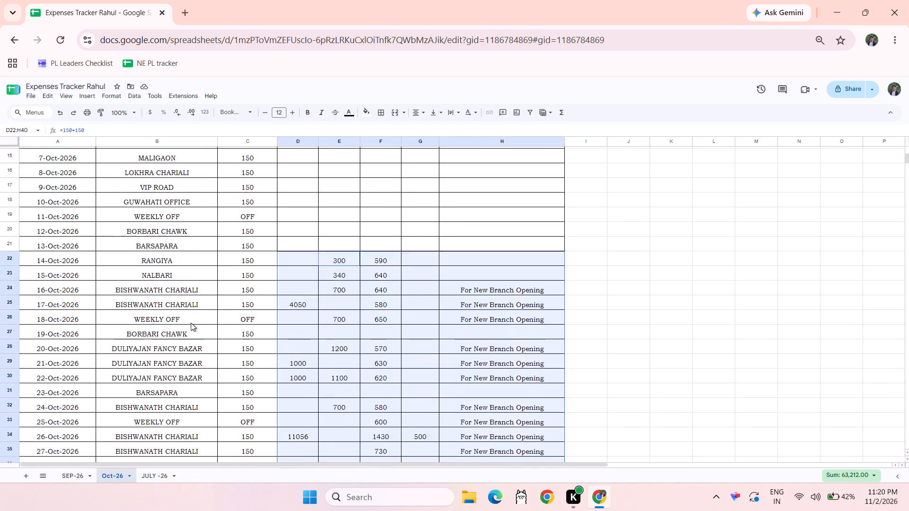
pyautogui.hscroll(1, 191, 323)
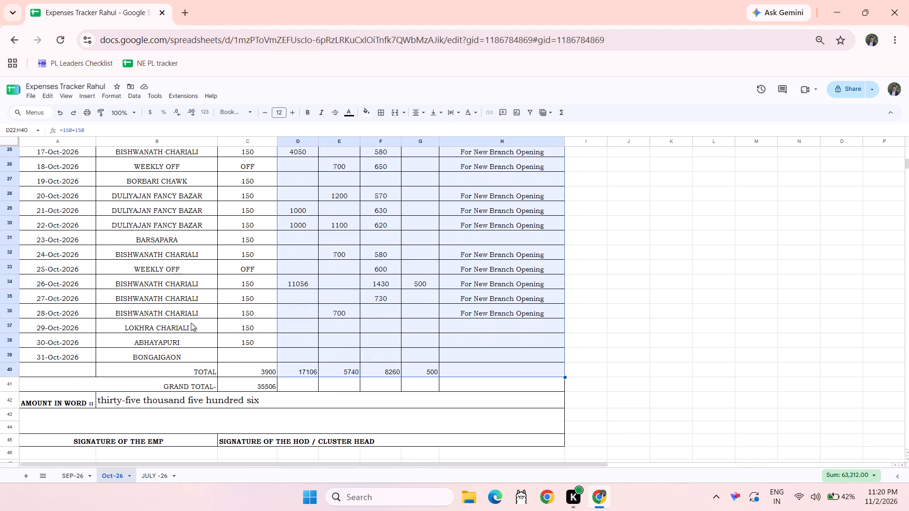
pyautogui.hotkey('shift', 'Up')
pyautogui.press('Delete')
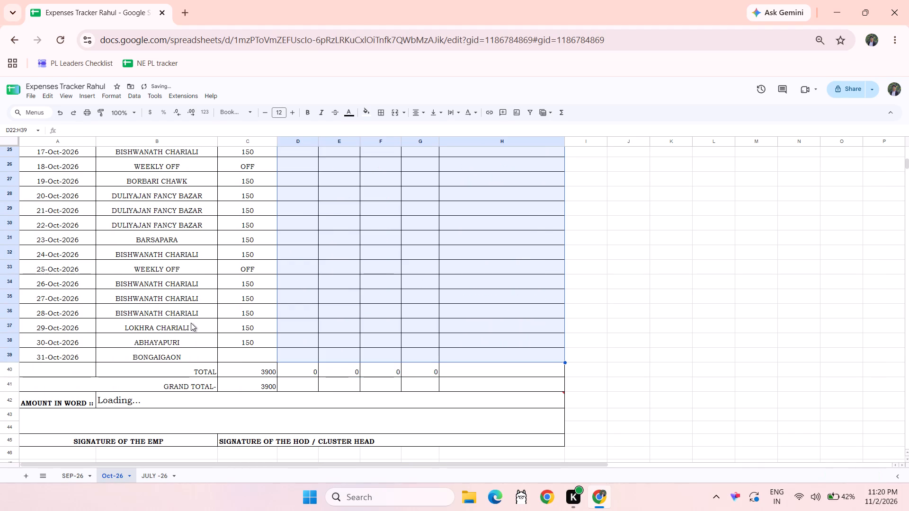
pyautogui.click(689, 281)
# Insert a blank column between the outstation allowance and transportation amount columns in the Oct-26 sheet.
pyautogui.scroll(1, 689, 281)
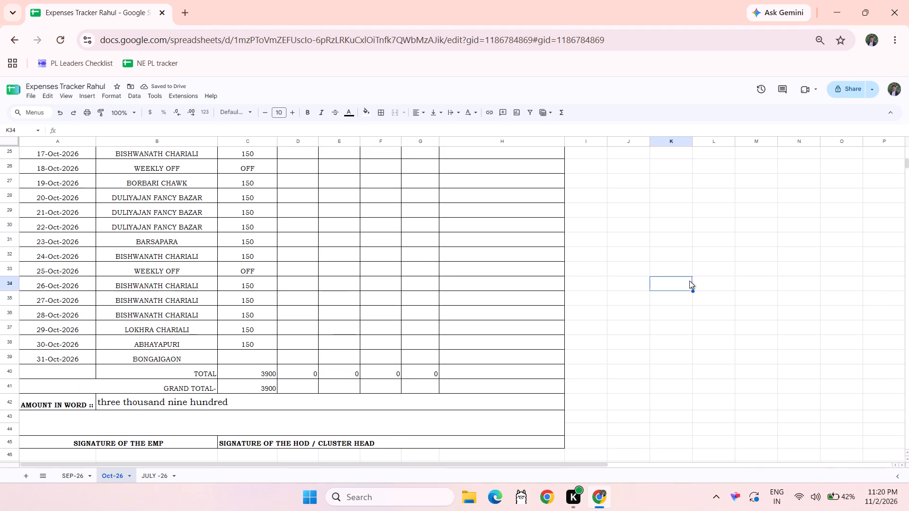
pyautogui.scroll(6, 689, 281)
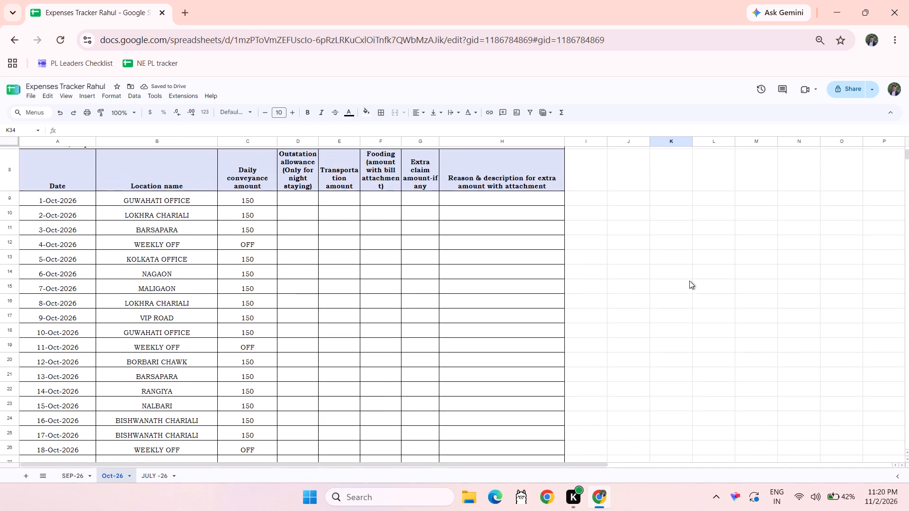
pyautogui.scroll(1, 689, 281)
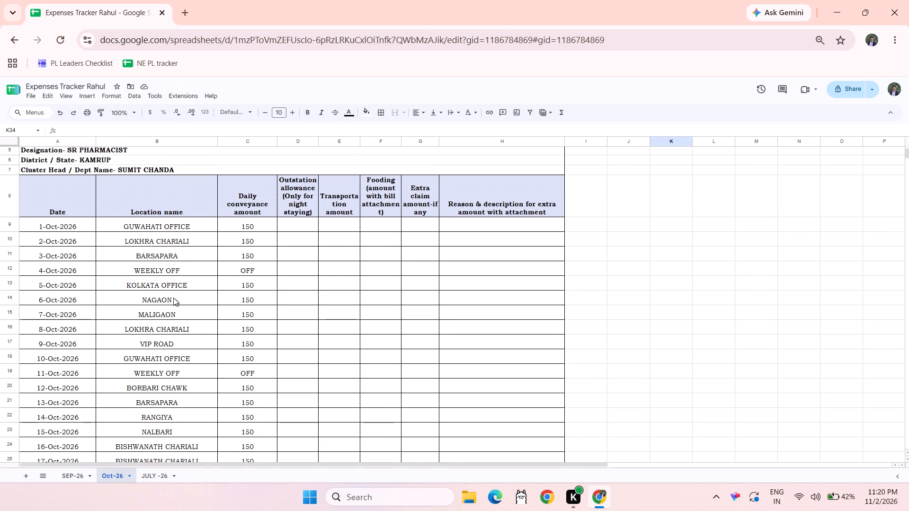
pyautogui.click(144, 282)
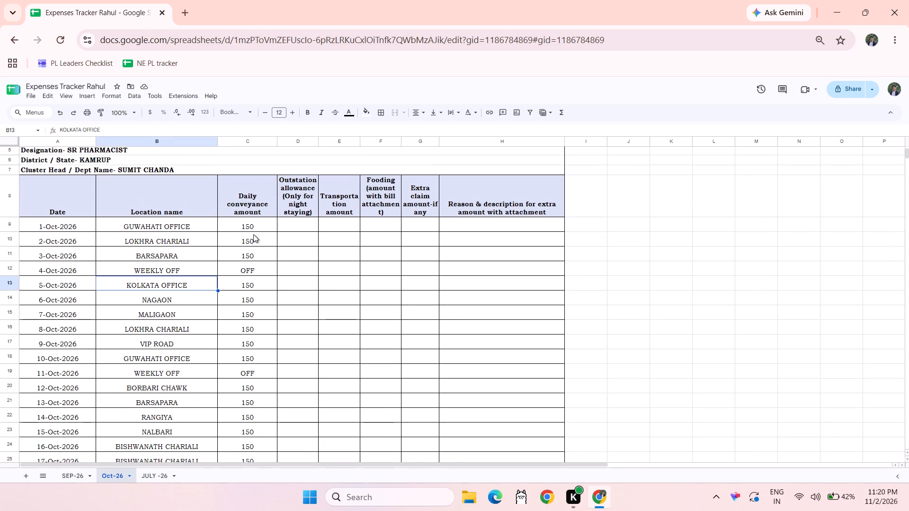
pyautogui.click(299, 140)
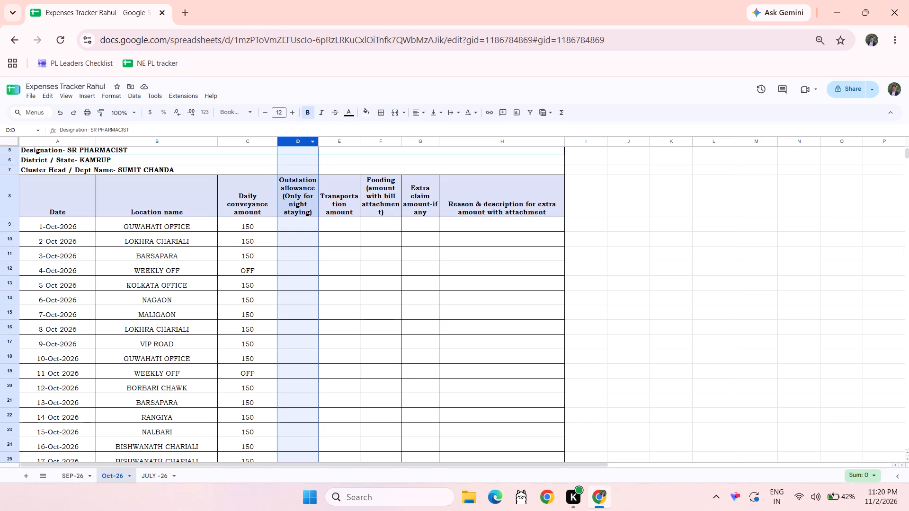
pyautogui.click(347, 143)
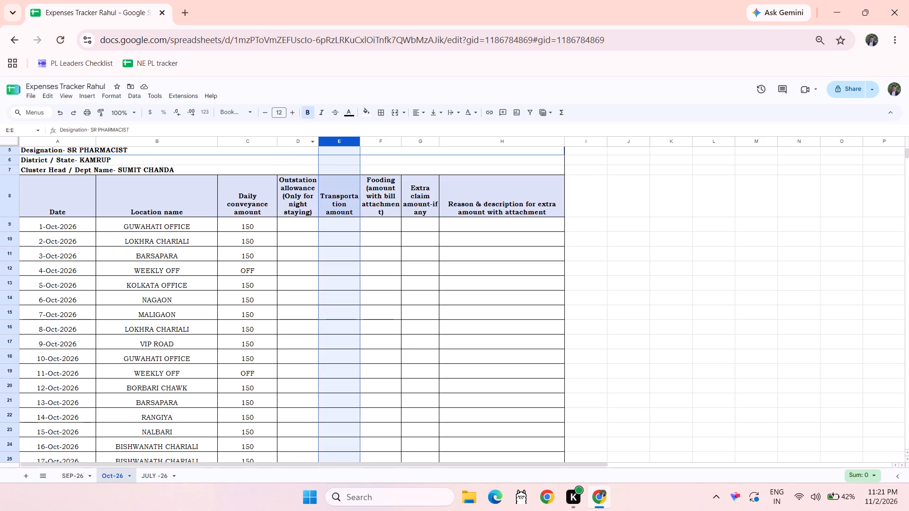
# Insert one blank column immediately before the Transportation amount column in the Oct-26 sheet and save.
pyautogui.rightClick(347, 143)
pyautogui.click(377, 207)
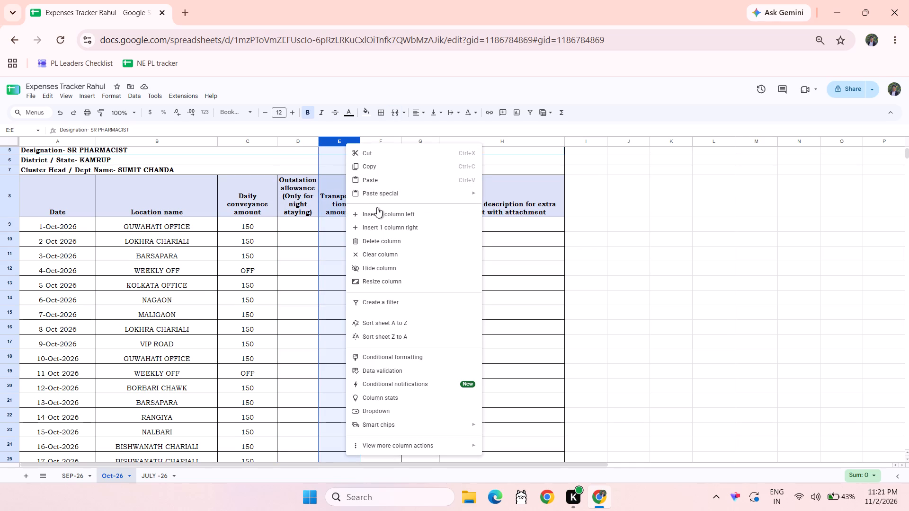
pyautogui.click(655, 225)
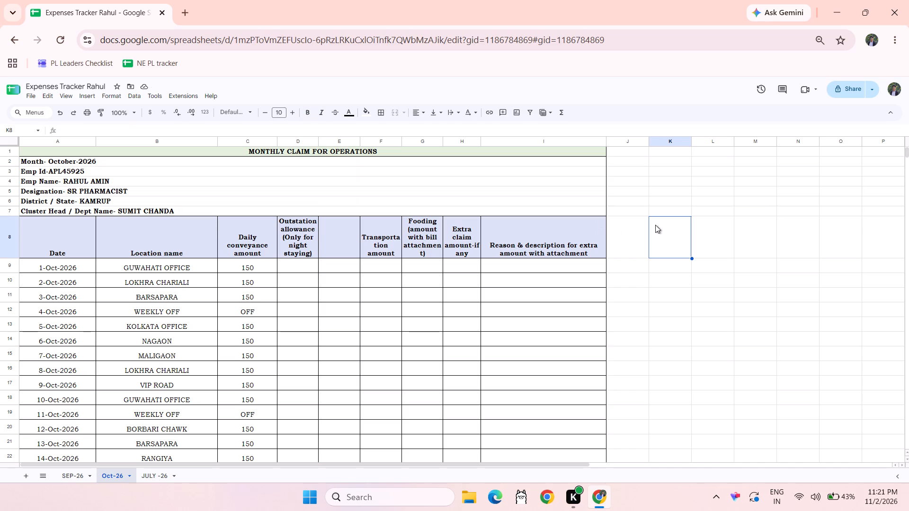
pyautogui.hotkey('ctrl', 's')
# Switch to File Explorer and browse the connected phone's internal storage and the Desktop folder.
pyautogui.click(473, 492)
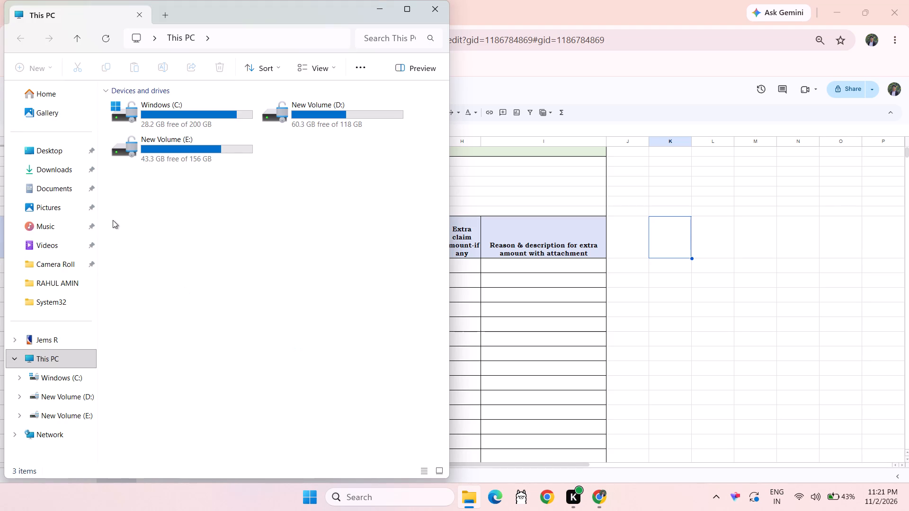
pyautogui.doubleClick(63, 343)
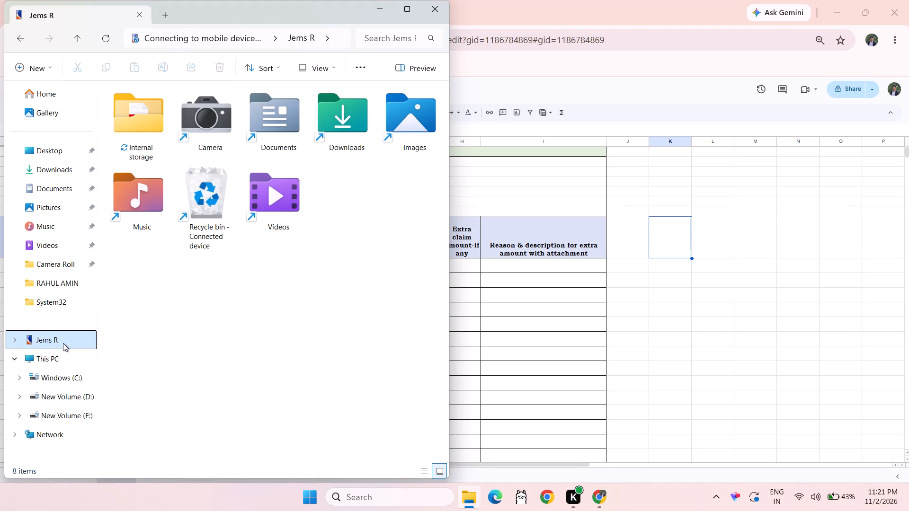
pyautogui.doubleClick(126, 112)
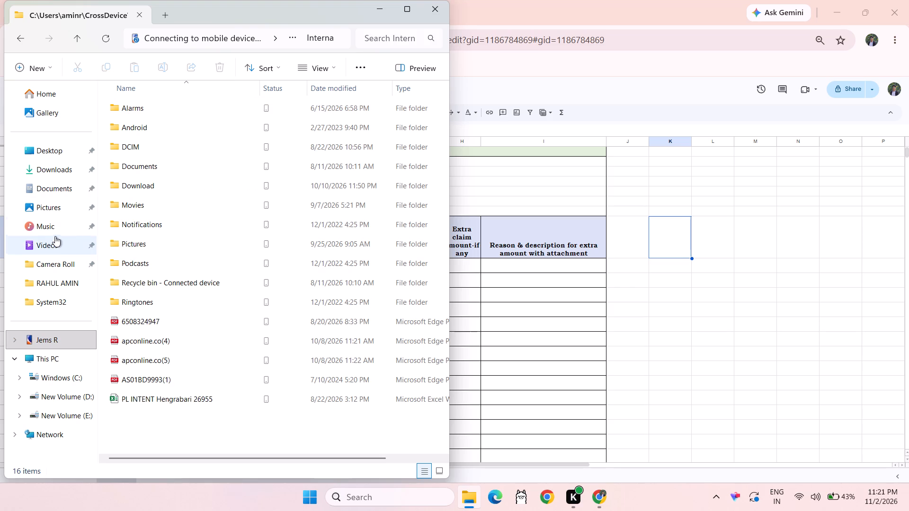
pyautogui.scroll(1, 50, 255)
pyautogui.click(53, 150)
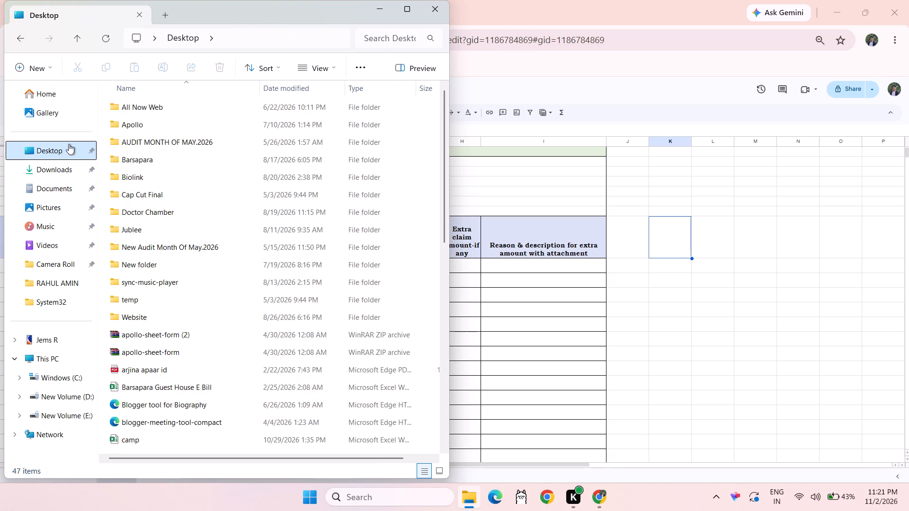
# Open the April 26 expense workbook from the employee's folder inside the Desktop's Apollo folder and dismiss the Office activation notice.
pyautogui.click(152, 125)
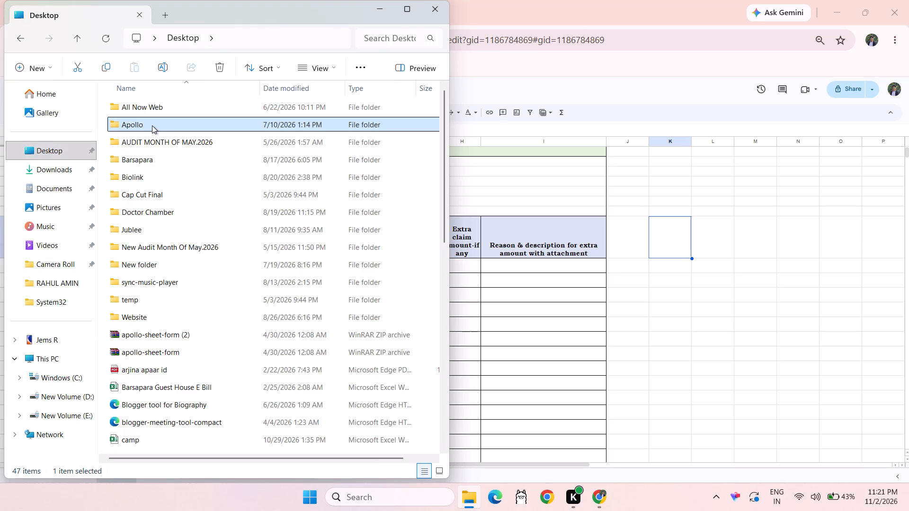
pyautogui.click(152, 125)
pyautogui.click(152, 125)
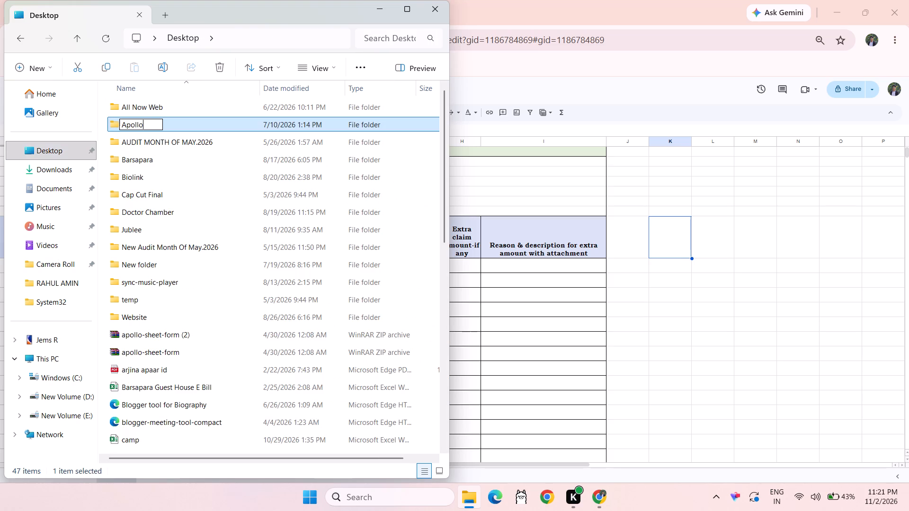
pyautogui.tripleClick(188, 125)
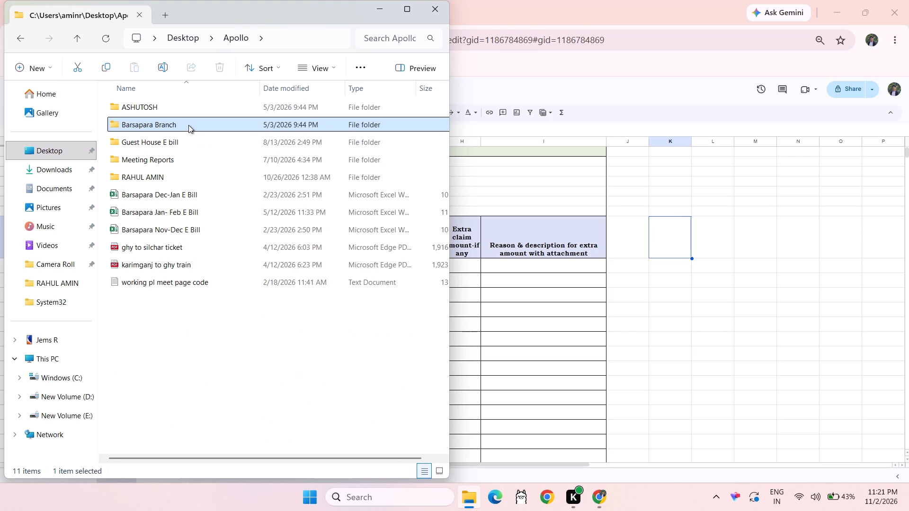
pyautogui.doubleClick(155, 172)
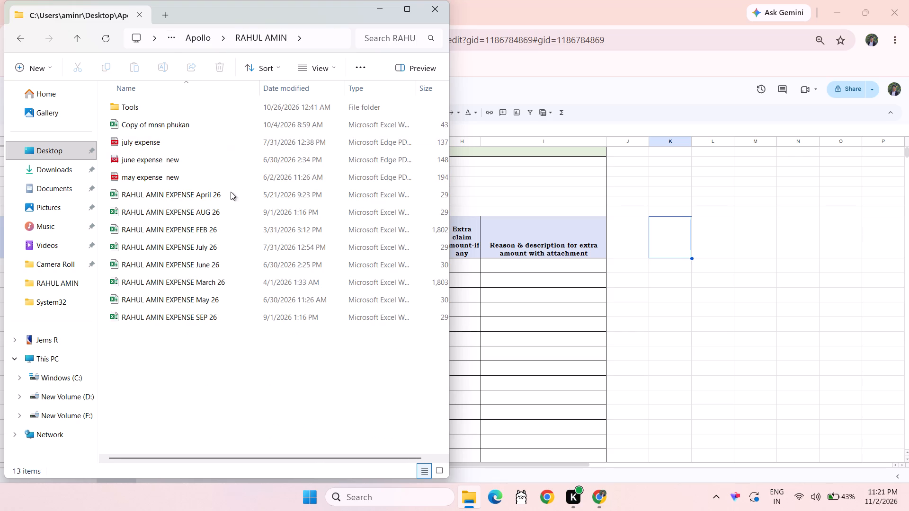
pyautogui.doubleClick(197, 198)
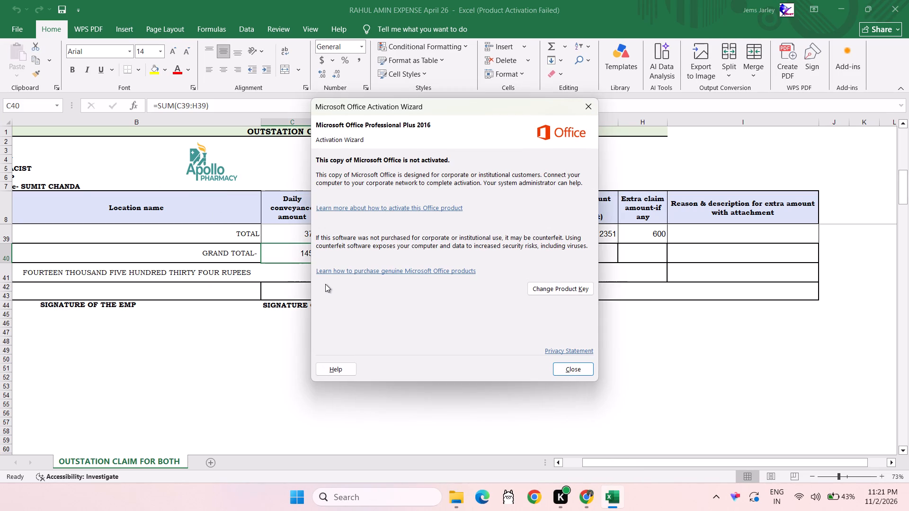
pyautogui.click(573, 364)
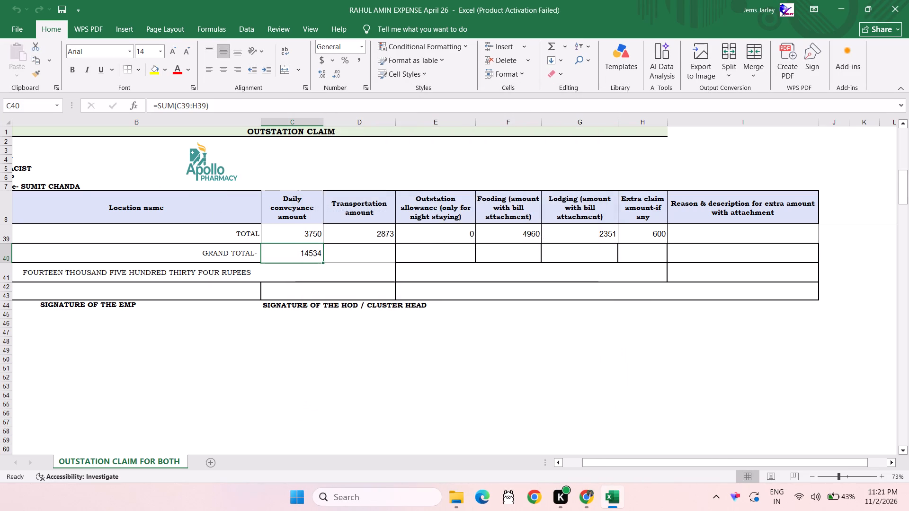
# Copy the "Lodging (amount with bill attachment)" header cell from the April 26 outstation claim.
pyautogui.scroll(1, 573, 364)
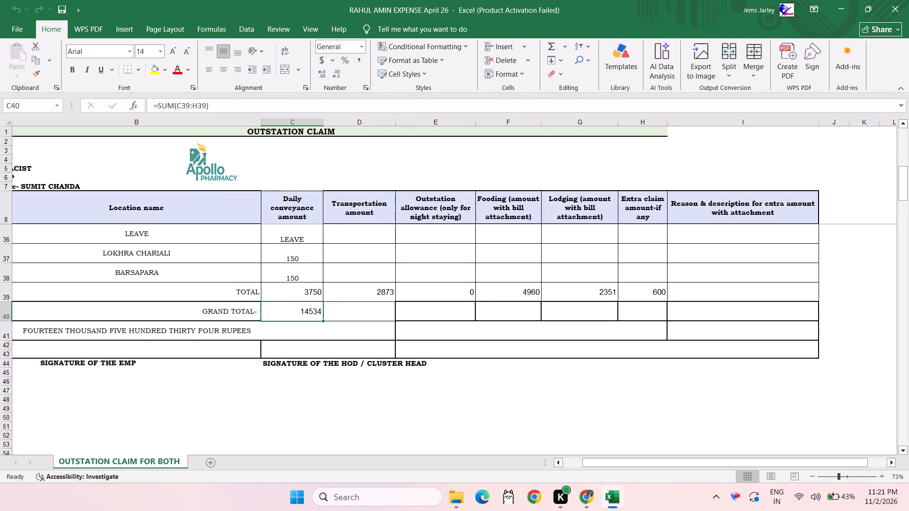
pyautogui.click(577, 216)
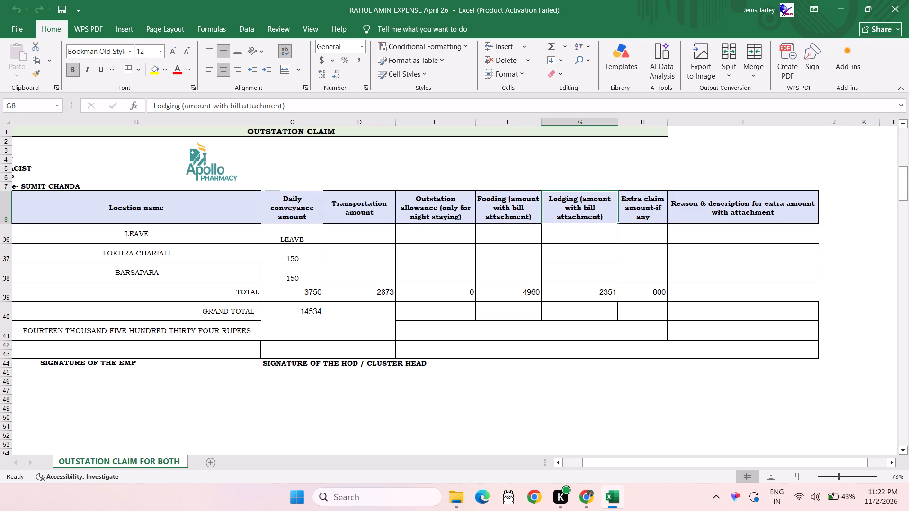
pyautogui.press('Right')
pyautogui.press('Left')
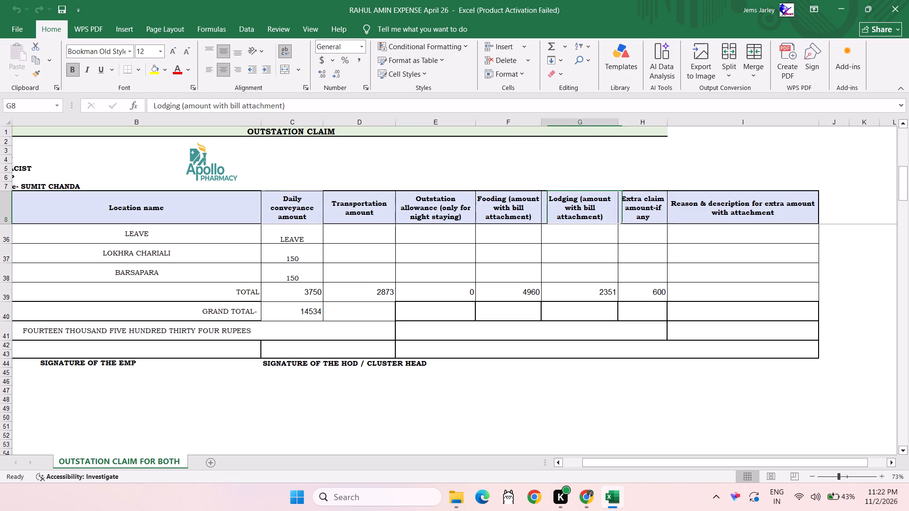
pyautogui.hotkey('ctrl', 'c')
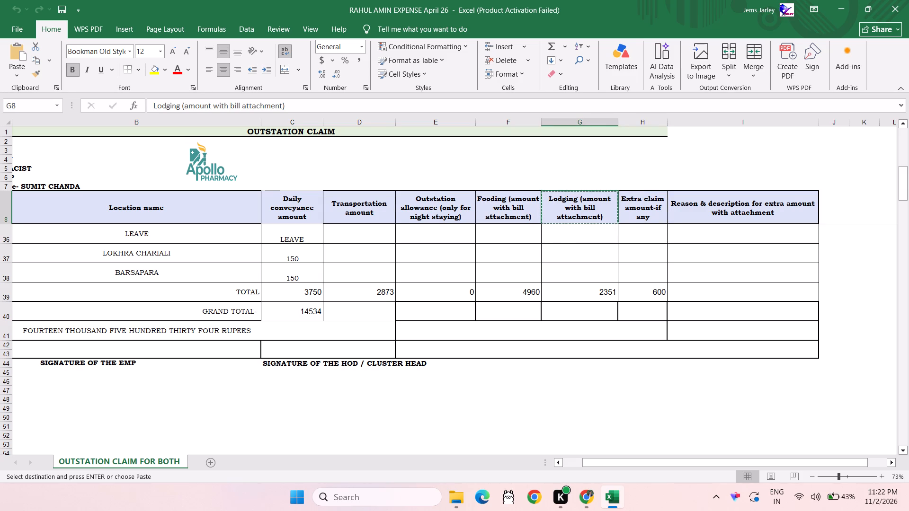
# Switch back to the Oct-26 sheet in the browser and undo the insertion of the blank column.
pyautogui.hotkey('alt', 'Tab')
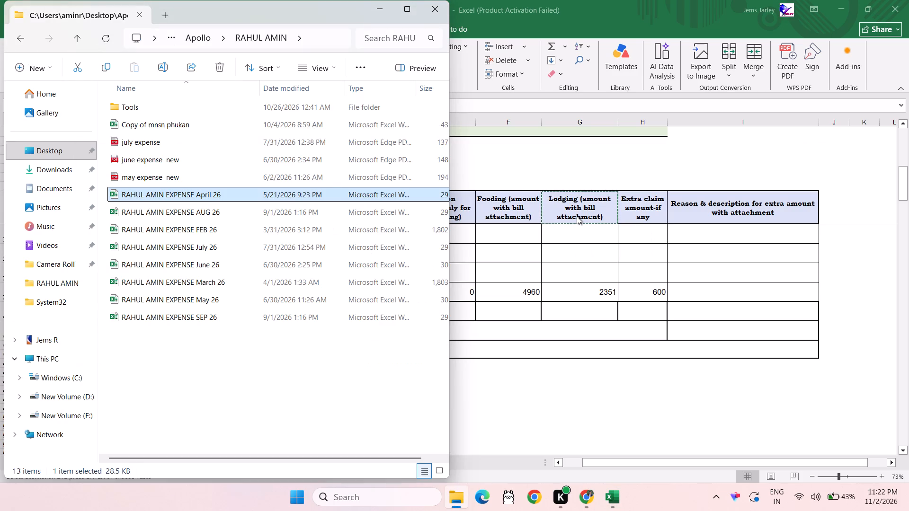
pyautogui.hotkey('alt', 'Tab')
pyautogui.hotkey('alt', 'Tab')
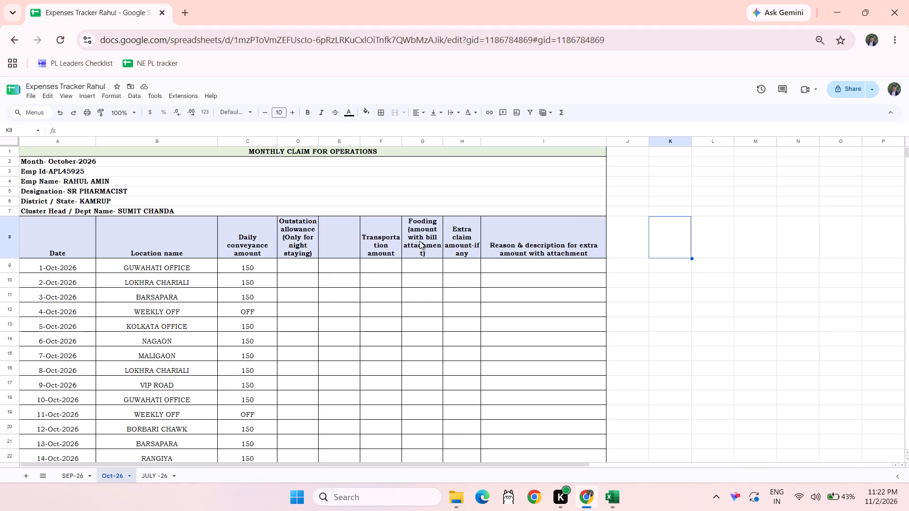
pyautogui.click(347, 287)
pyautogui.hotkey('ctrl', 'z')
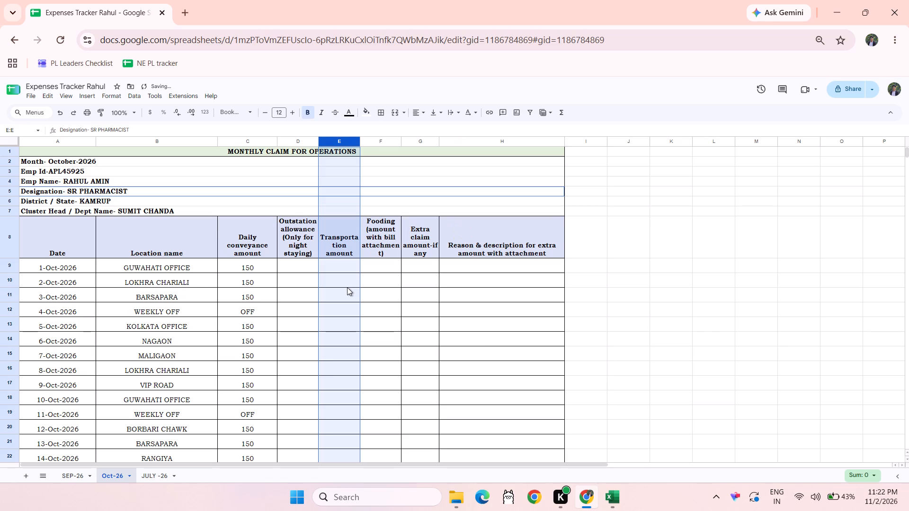
# Examine the column header order in the April 26 outstation claim workbook, and return to the Oct-26 sheet in the browser.
pyautogui.hotkey('alt', 'Tab')
pyautogui.hotkey('alt', 'Tab')
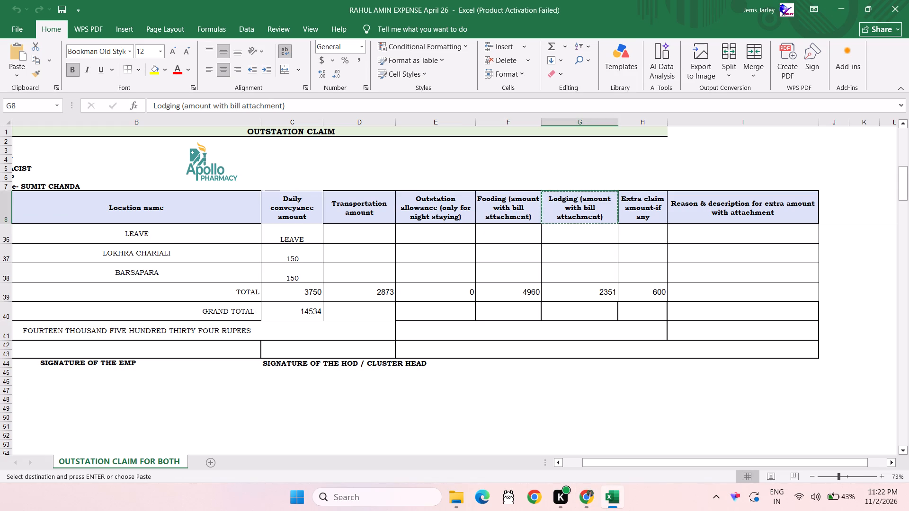
pyautogui.scroll(3, 382, 286)
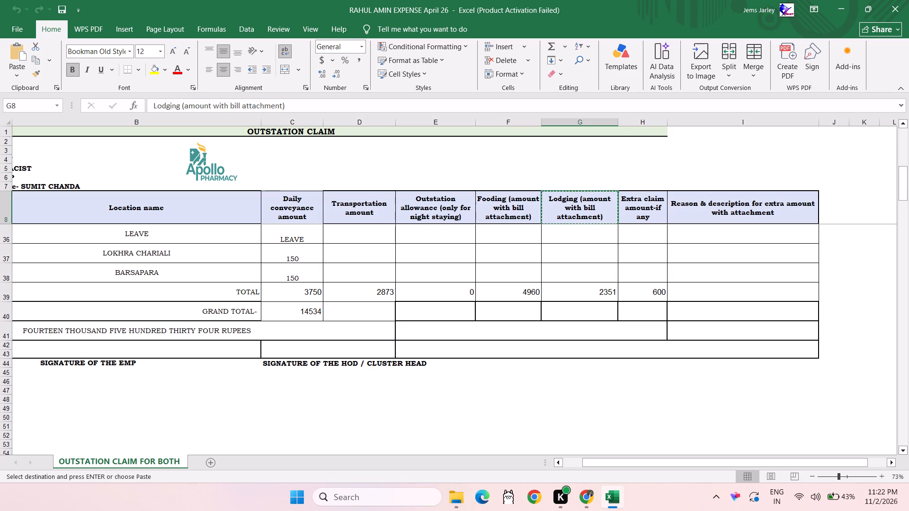
pyautogui.click(437, 257)
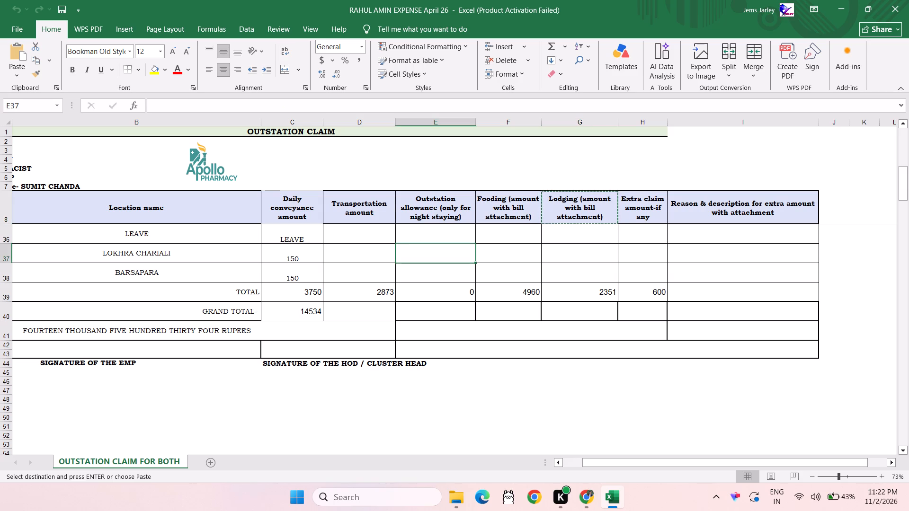
pyautogui.click(373, 215)
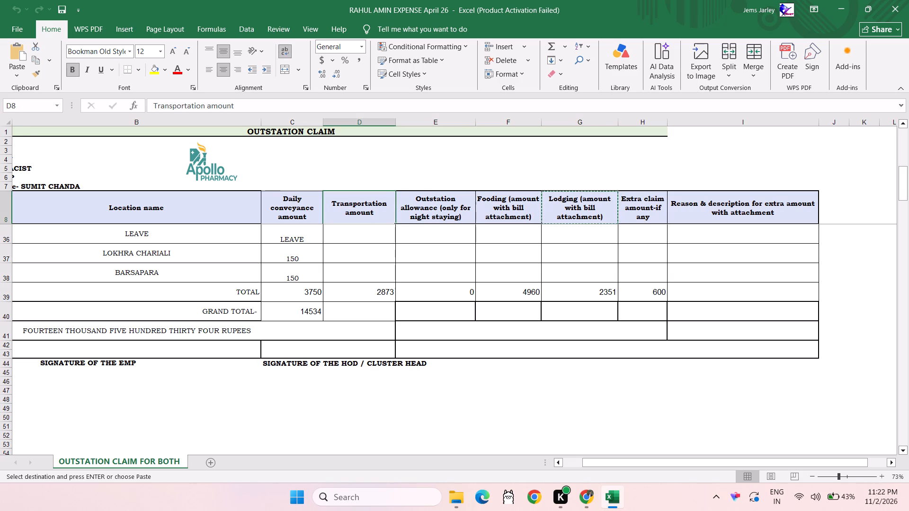
pyautogui.hotkey('shift', 'Right')
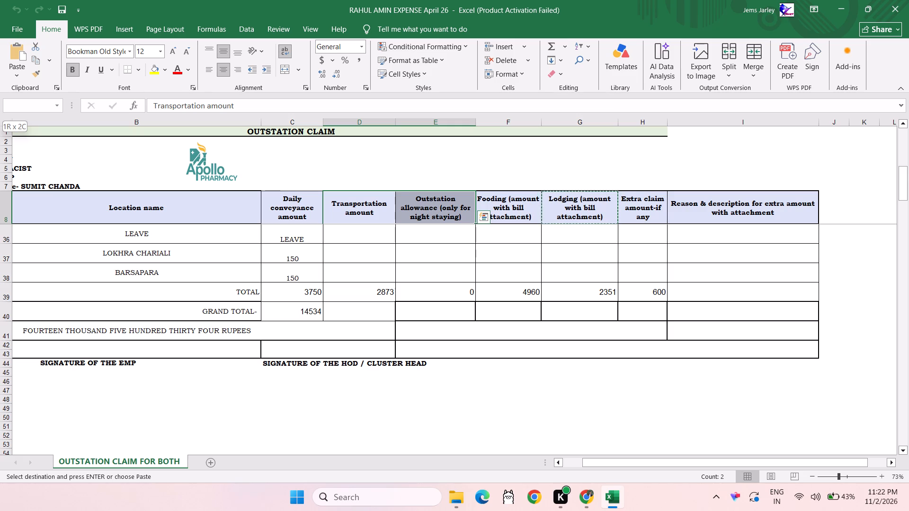
pyautogui.hotkey('alt', 'Tab')
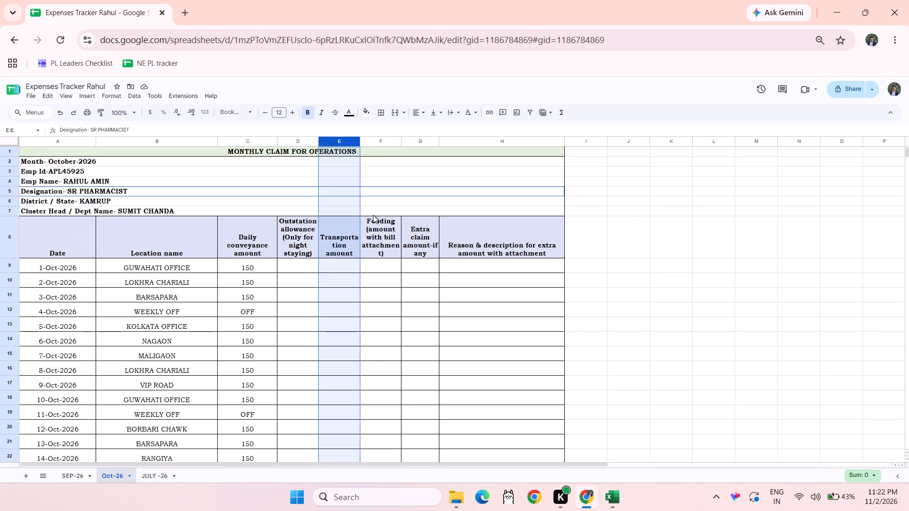
# Insert a blank column between the transportation amount and fooding columns in the Oct-26 sheet.
pyautogui.click(379, 260)
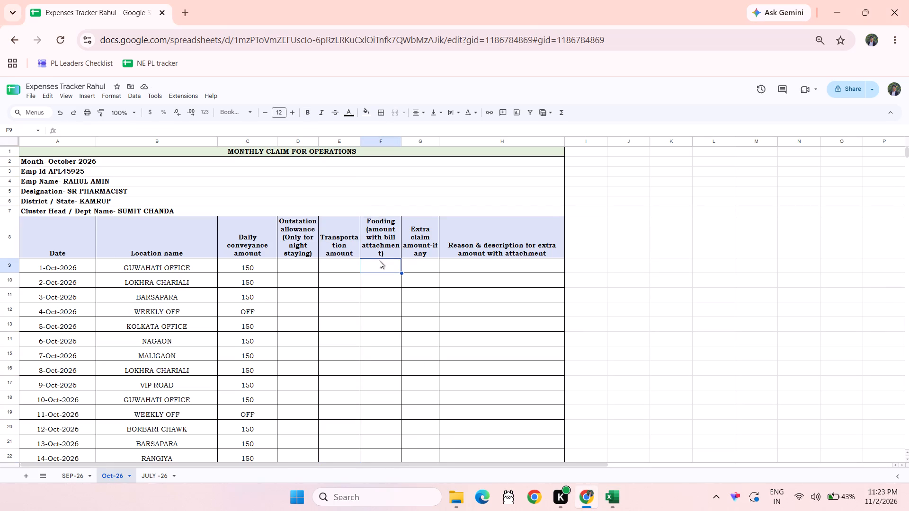
pyautogui.click(381, 142)
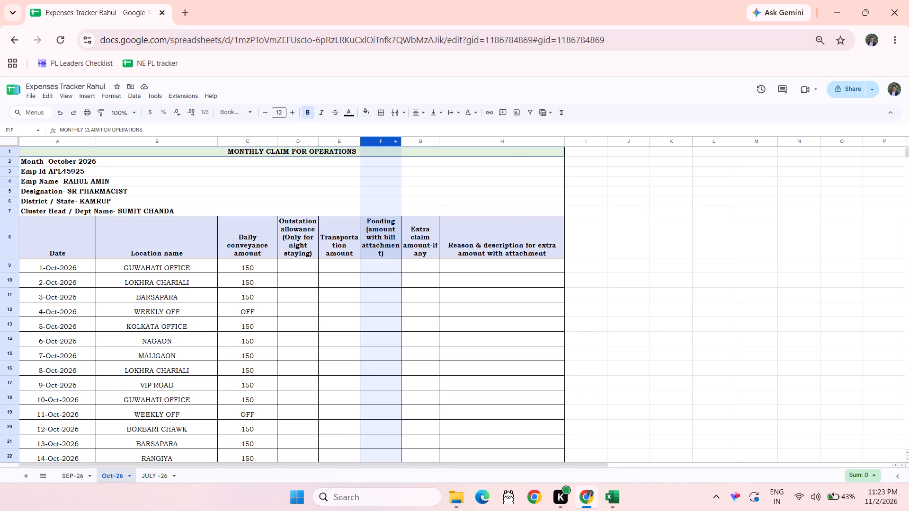
pyautogui.rightClick(381, 142)
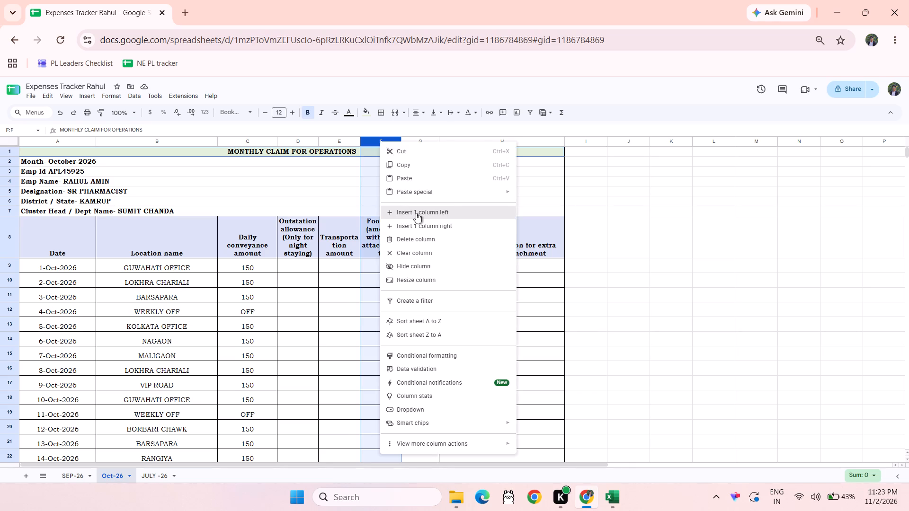
pyautogui.click(416, 213)
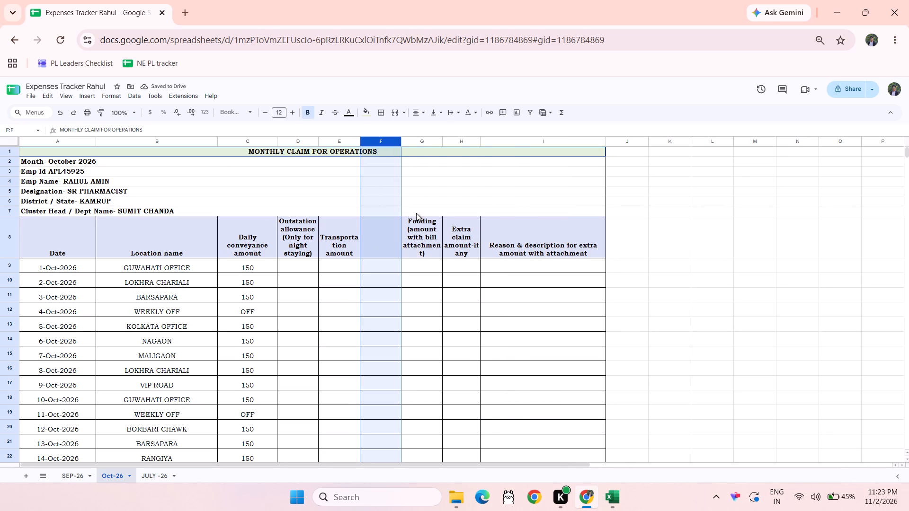
# Copy the "Lodging (amount with bill attachment)" header from the April 26 workbook and paste its text only into the new column's header cell.
pyautogui.click(386, 247)
pyautogui.hotkey('alt', 'Tab')
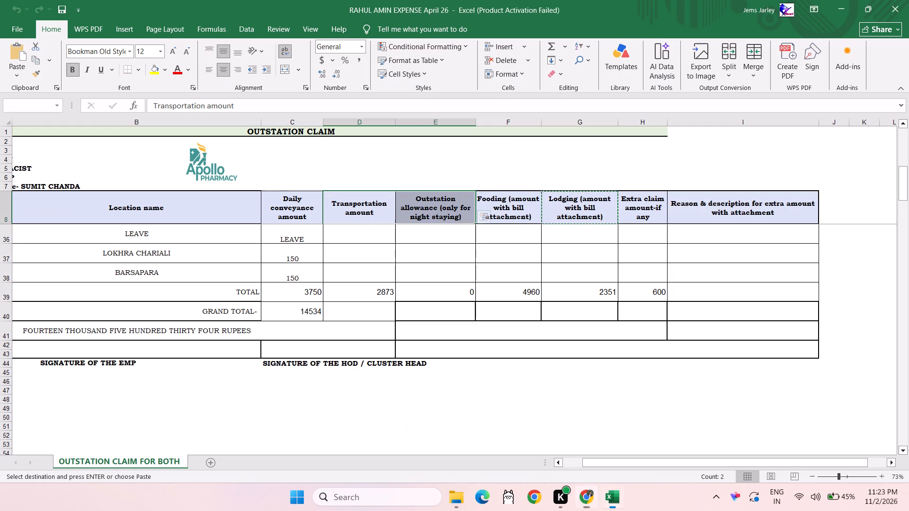
pyautogui.press('Right')
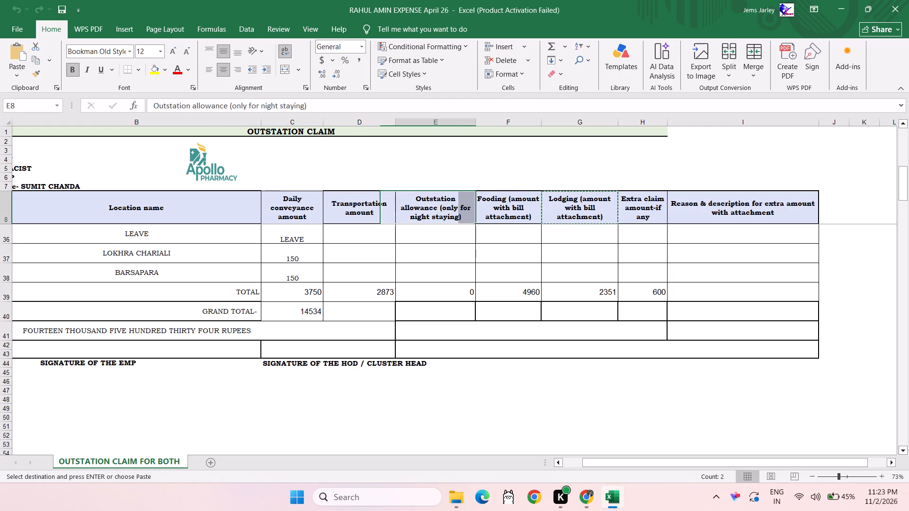
pyautogui.press('Right')
pyautogui.press('Right')
pyautogui.hotkey('ctrl', 'c')
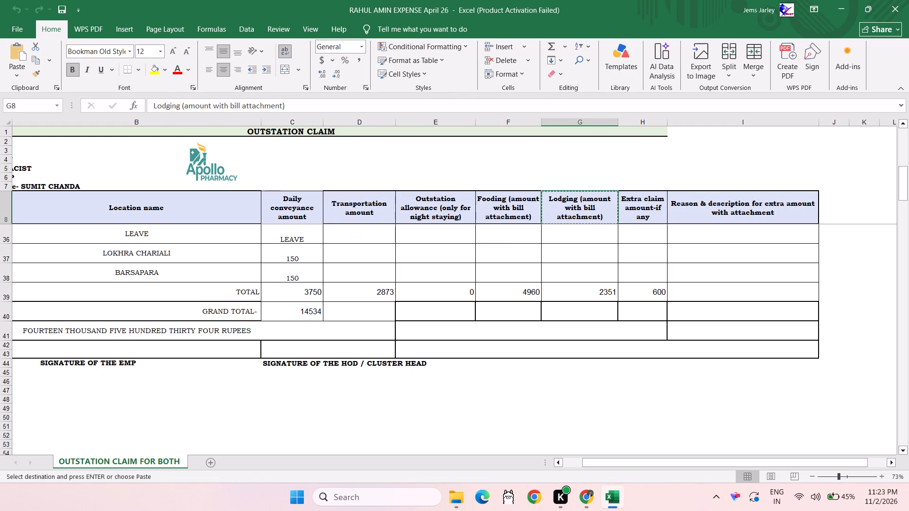
pyautogui.hotkey('alt', 'Tab')
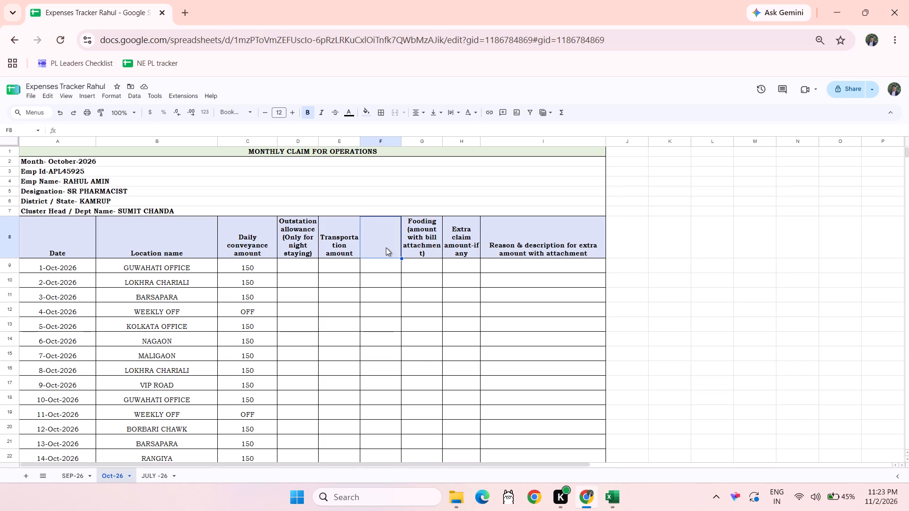
pyautogui.hotkey('ctrl', 'shift', 'v')
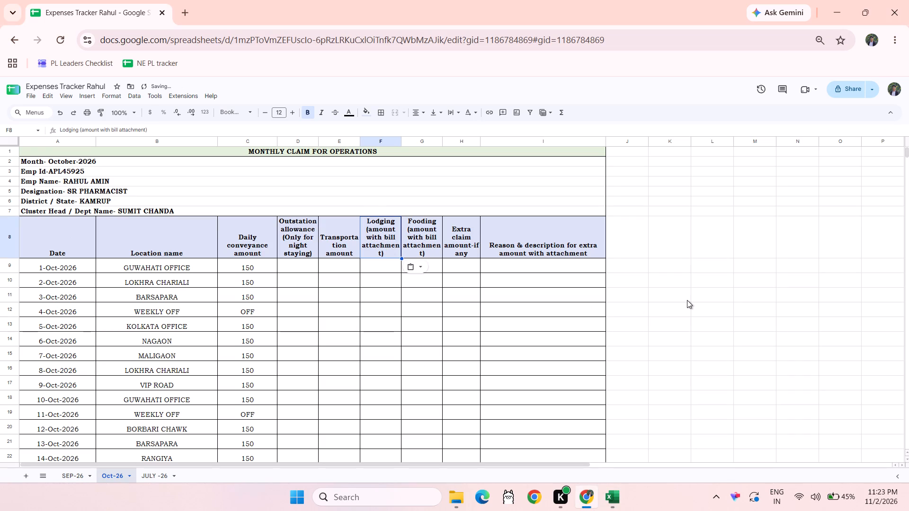
pyautogui.click(687, 300)
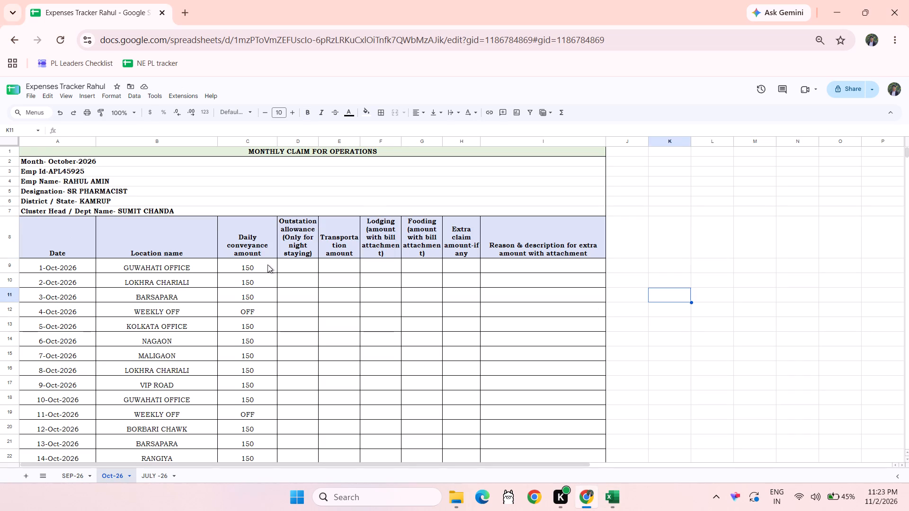
# Copy KOLKATA OFFICE from the 5-Oct-2026 row into the location name cells for 6-Oct-2026 to 14-Oct-2026.
pyautogui.click(181, 294)
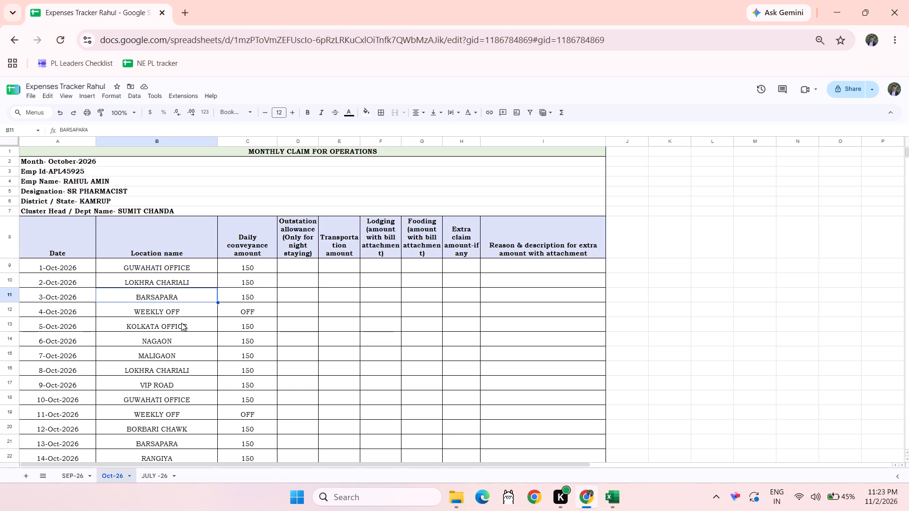
pyautogui.click(180, 328)
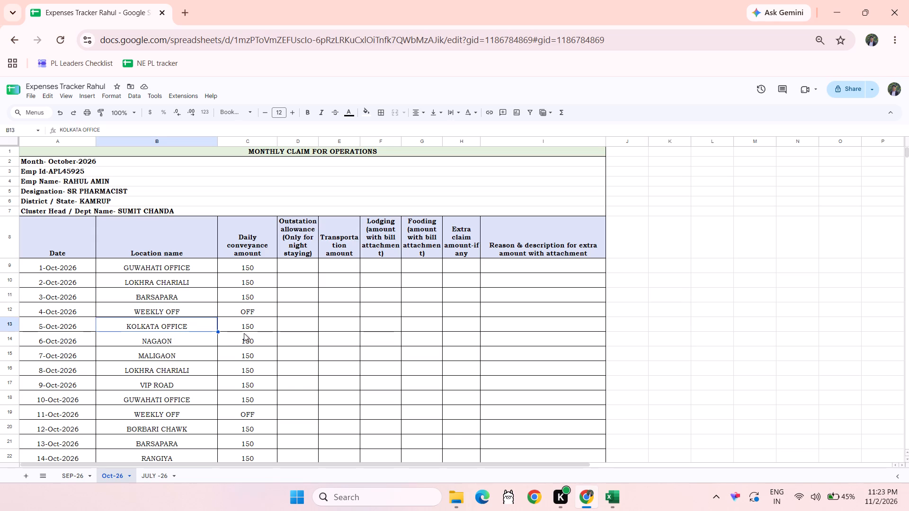
pyautogui.click(175, 338)
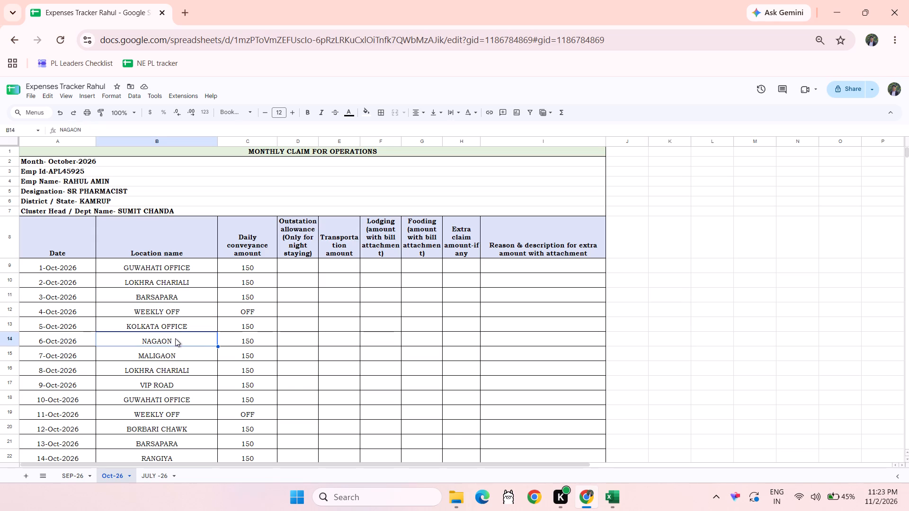
pyautogui.press('Up')
pyautogui.hotkey('ctrl', 'c')
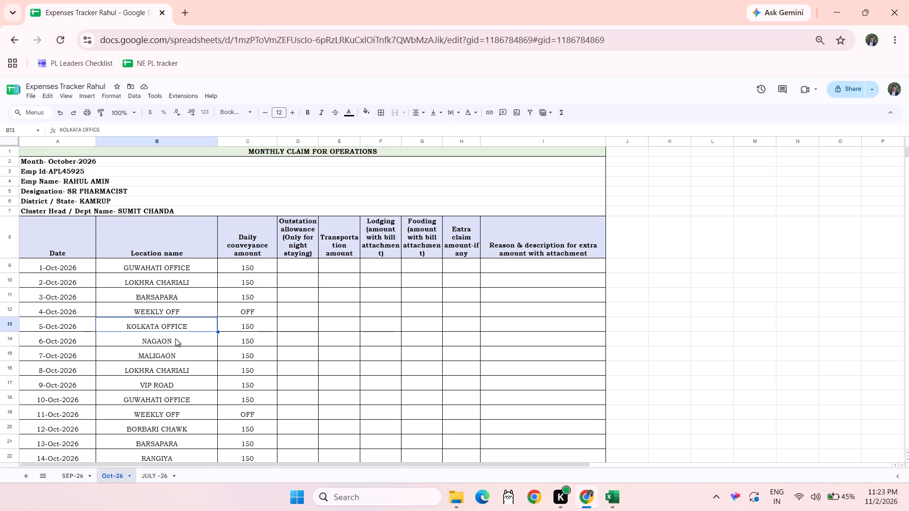
pyautogui.press('Down')
pyautogui.hotkey('shift', 'Down')
pyautogui.hotkey('shift', 'Down')
pyautogui.hotkey('shift', 'Down')
pyautogui.hotkey('shift', 'Down')
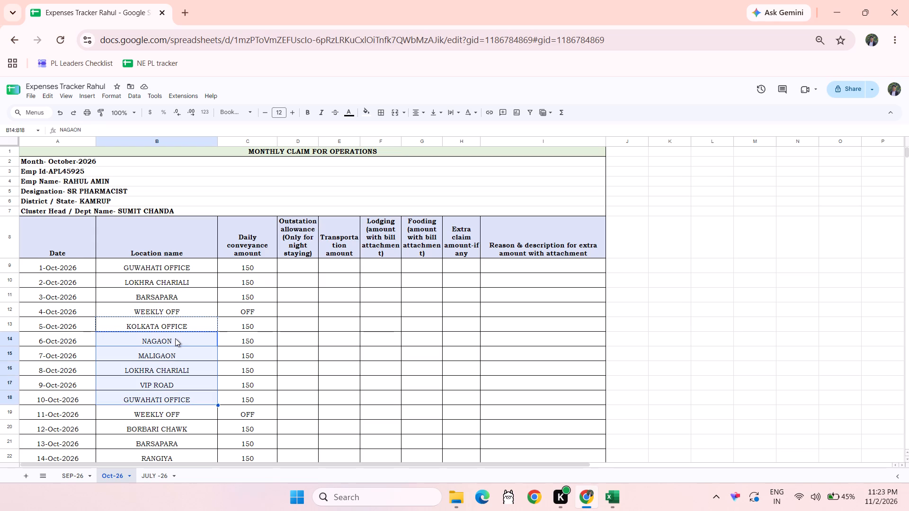
pyautogui.hotkey('shift', 'Down')
pyautogui.hotkey('shift', 'Down')
pyautogui.hotkey('shift', 'Down')
pyautogui.hotkey('shift', 'Down')
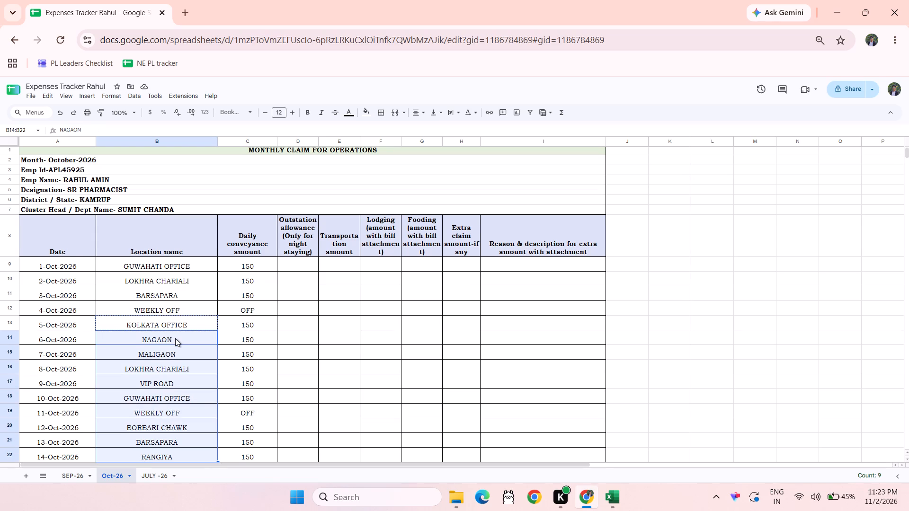
pyautogui.hotkey('ctrl', 'v')
# Enter OUT STATION as the daily conveyance amount for 5-Oct-2026 and copy it to the rows through 14-Oct-2026.
pyautogui.press('Right')
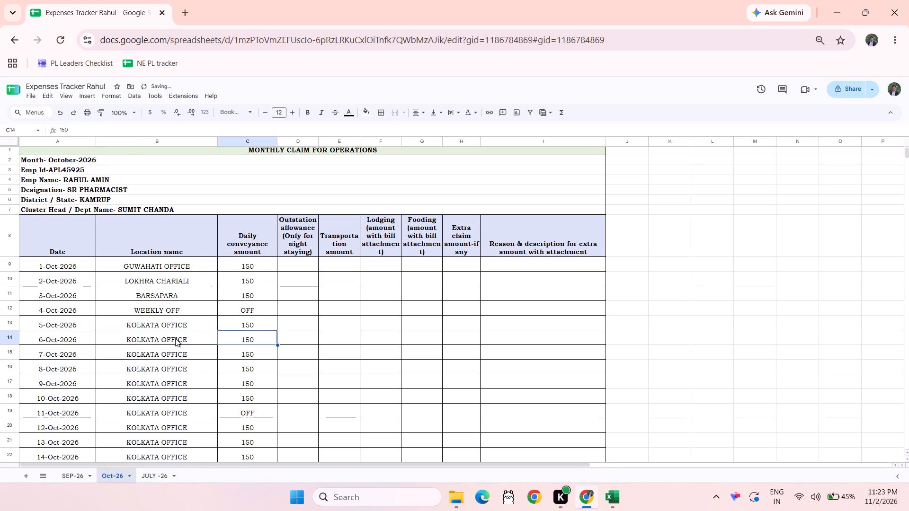
pyautogui.press('Up')
pyautogui.write('OUT STATION')
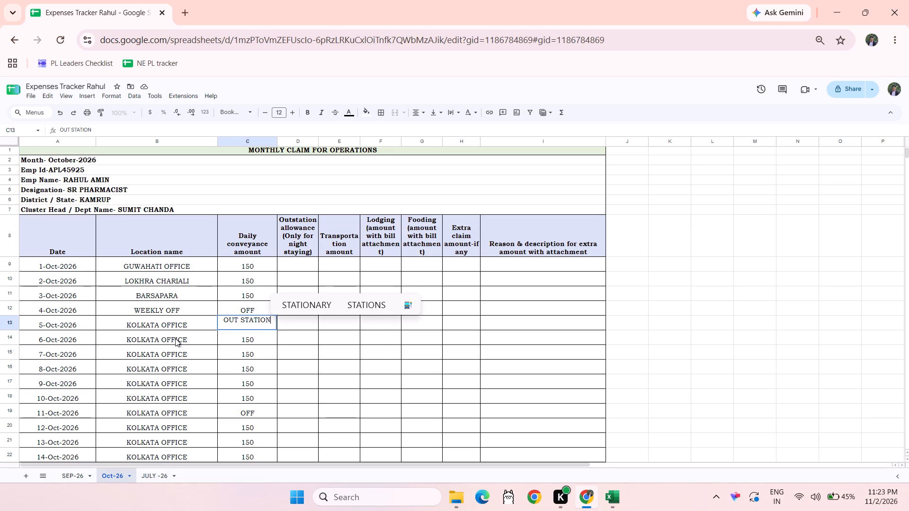
pyautogui.press('Down')
pyautogui.press('Up')
pyautogui.hotkey('ctrl', 'c')
pyautogui.press('Down')
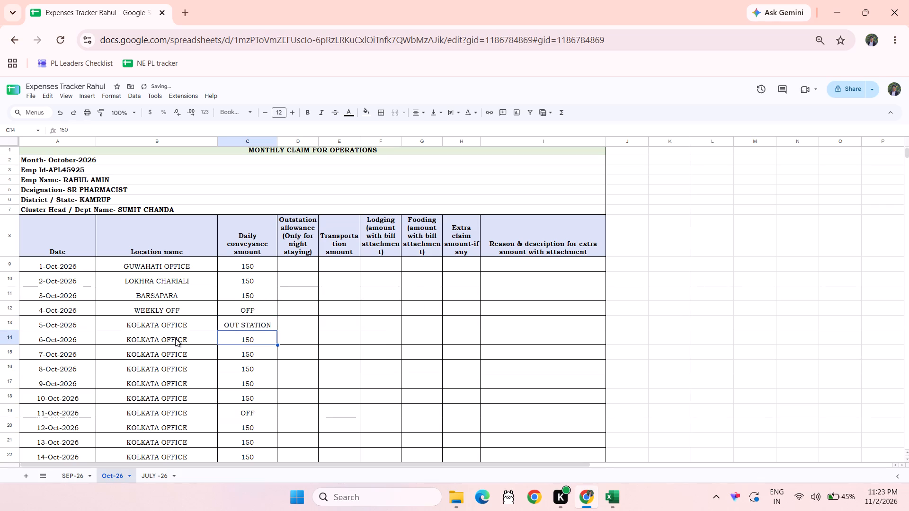
pyautogui.hotkey('shift', 'Down')
pyautogui.hotkey('shift', 'Down')
pyautogui.hotkey('shift', 'Down')
pyautogui.hotkey('shift', 'Down')
pyautogui.hotkey('shift', 'Down')
pyautogui.hotkey('shift', 'Down')
pyautogui.hotkey('shift', 'Down')
pyautogui.hotkey('shift', 'Down')
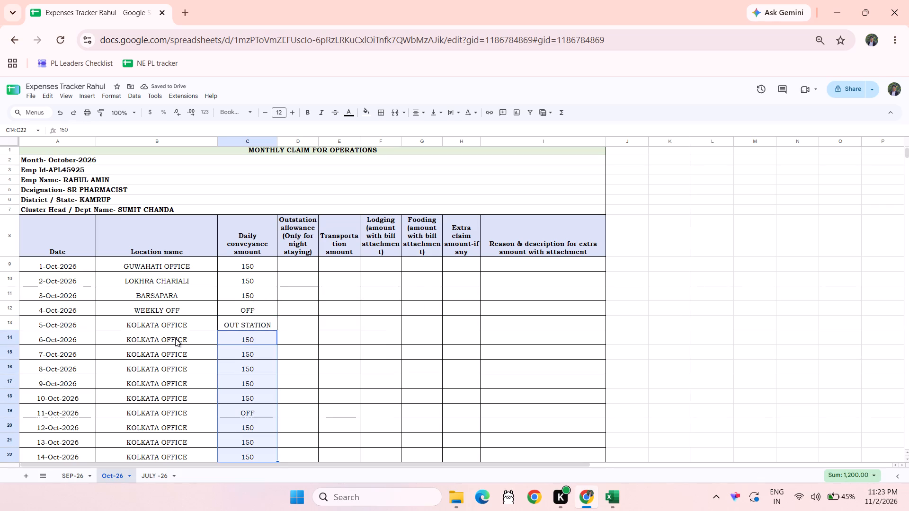
pyautogui.hotkey('ctrl', 'v')
# Enter an outstation allowance of 200 for each day from 5-Oct-2026 to 14-Oct-2026.
pyautogui.press('Down')
pyautogui.press('Down')
pyautogui.press('Down')
pyautogui.hotkey('ctrl', 'Down')
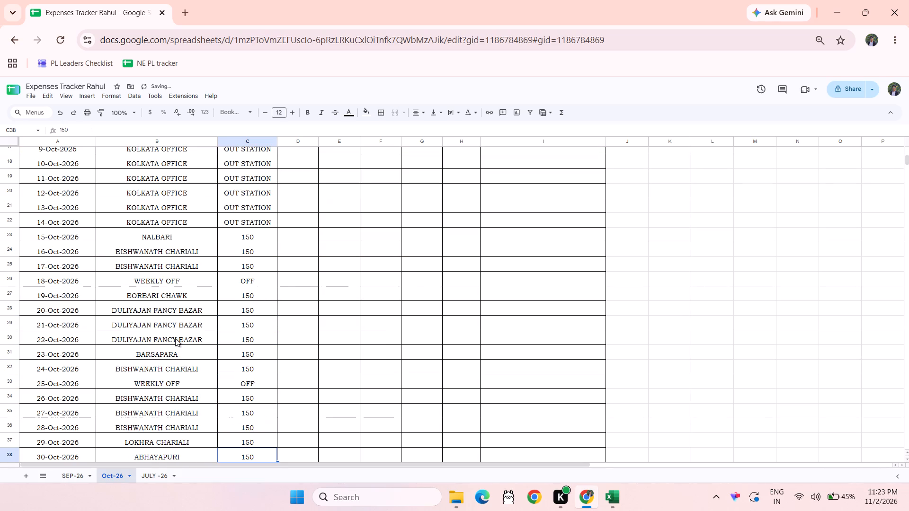
pyautogui.hotkey('ctrl', 'Up')
pyautogui.press('Down')
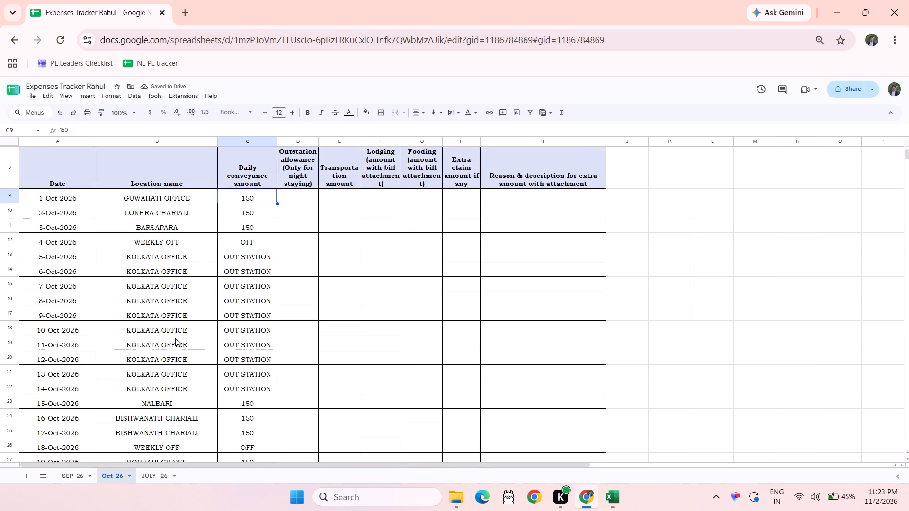
pyautogui.press('Down')
pyautogui.press('Down')
pyautogui.press('Down')
pyautogui.press('Down')
pyautogui.press('Right')
pyautogui.write('200')
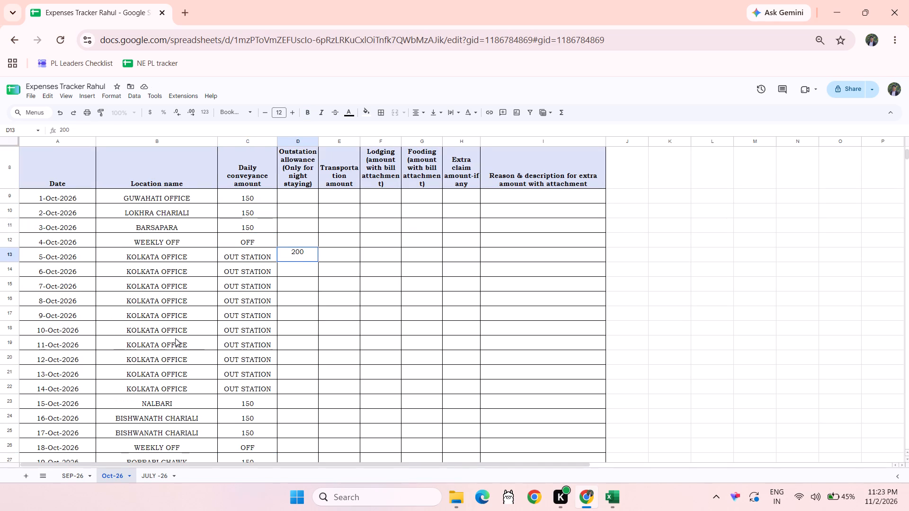
pyautogui.press('Down')
pyautogui.write('200')
pyautogui.press('Down')
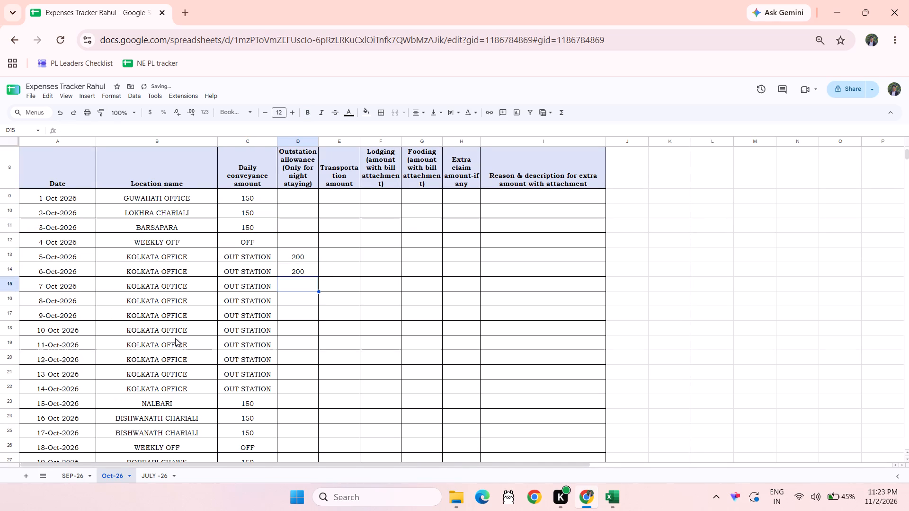
pyautogui.write('200')
pyautogui.press('Down')
pyautogui.write('200')
pyautogui.press('Down')
pyautogui.write('200')
pyautogui.press('Down')
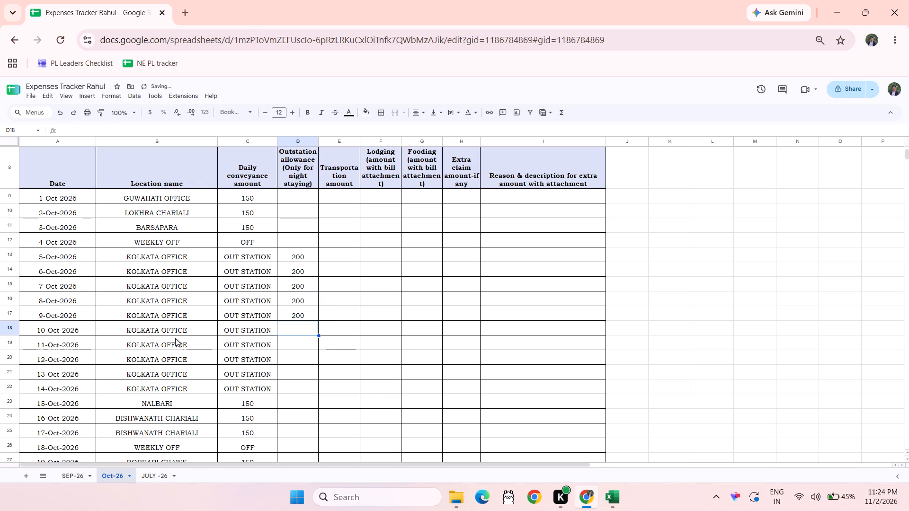
pyautogui.write('200')
pyautogui.press('Down')
pyautogui.write('200')
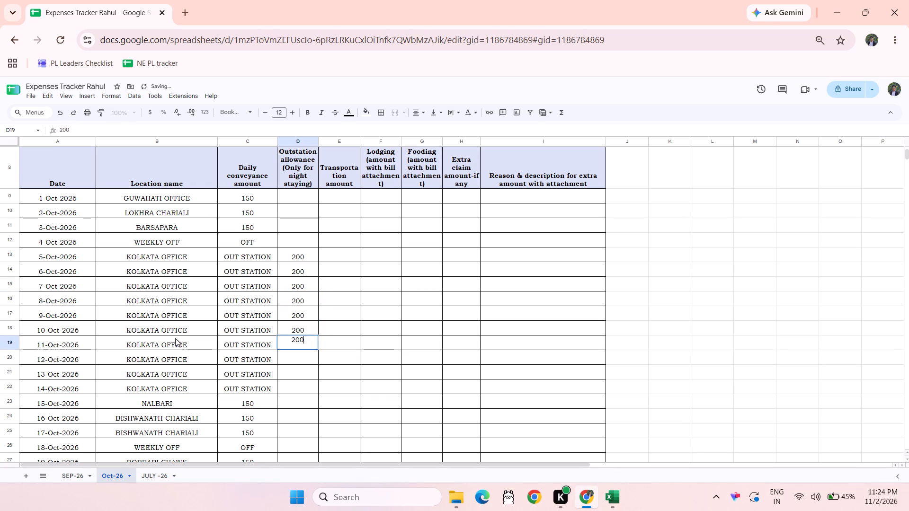
pyautogui.press('Down')
pyautogui.write('200')
pyautogui.press('Down')
pyautogui.write('200')
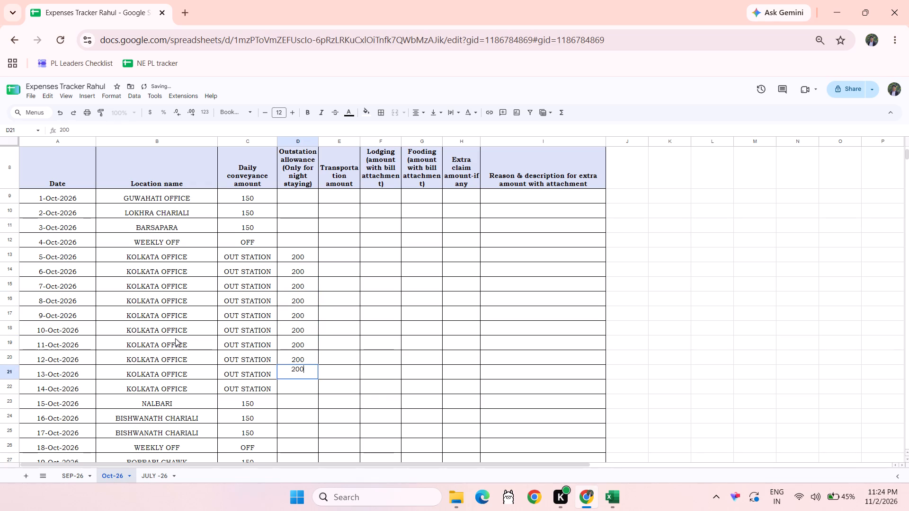
pyautogui.press('Down')
pyautogui.write('200')
pyautogui.press('Down')
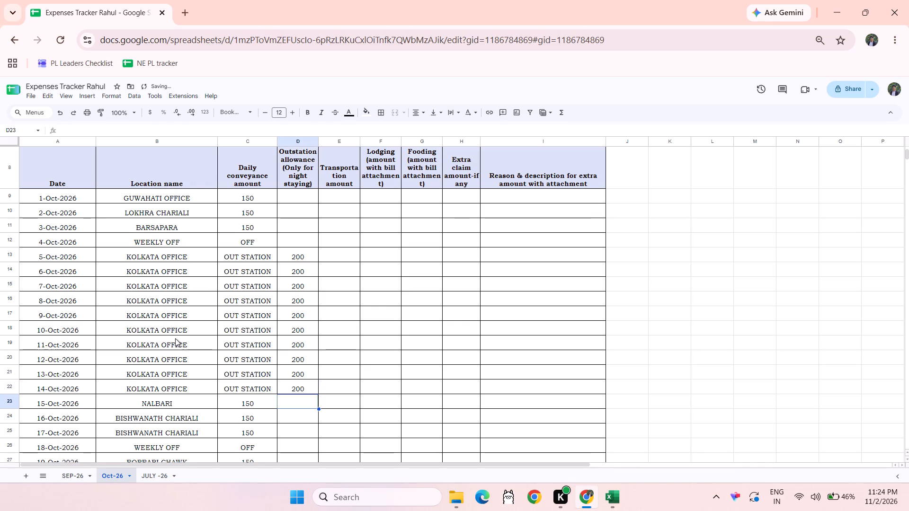
# Enter KOLKATA REGIONAL OFFICE FOR SCEP PROGRAME as the reason and description for 5-Oct-2026.
pyautogui.press('Up')
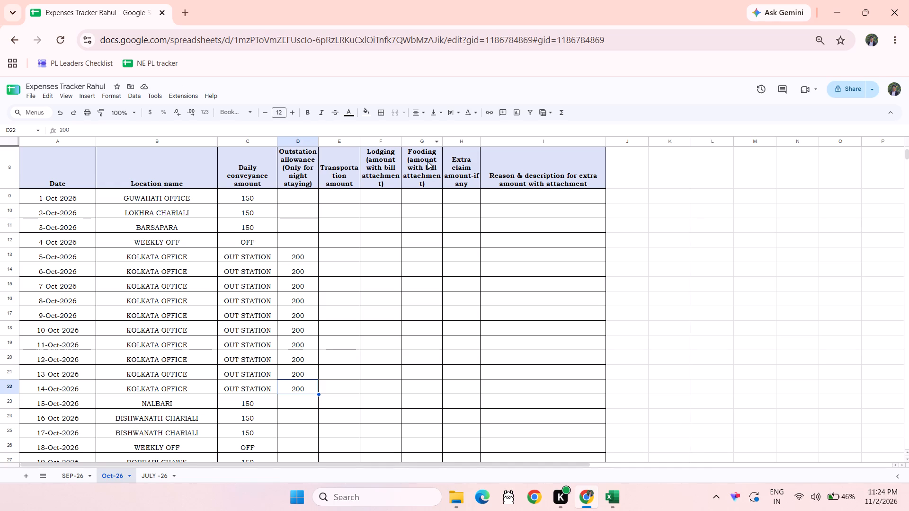
pyautogui.click(518, 264)
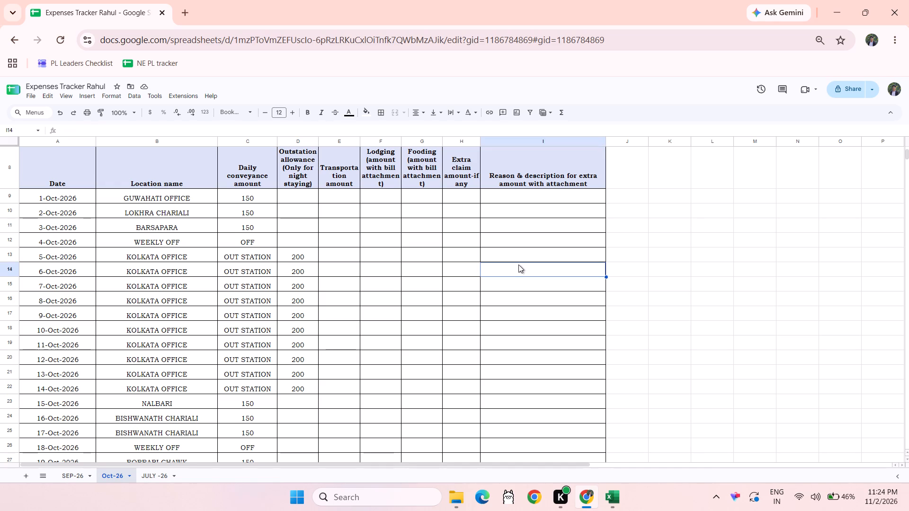
pyautogui.click(510, 256)
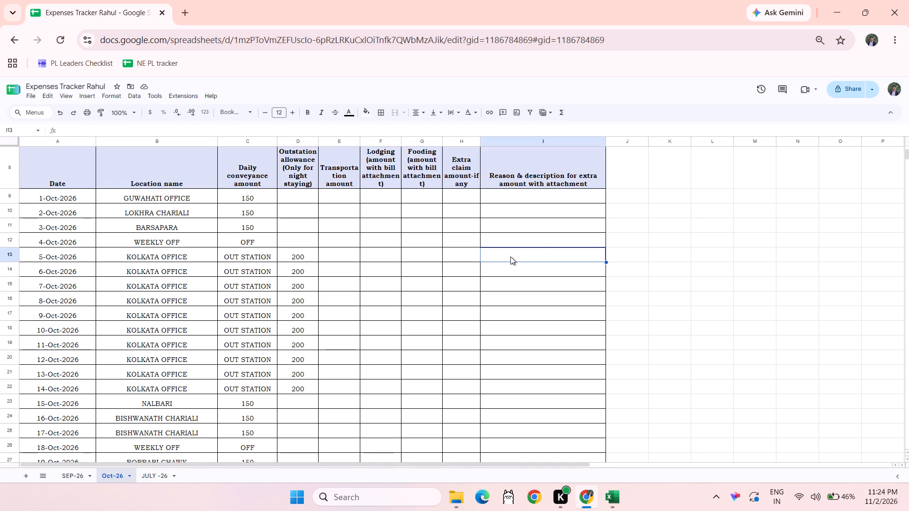
pyautogui.write('KOLKAYTA')
pyautogui.press('Up')
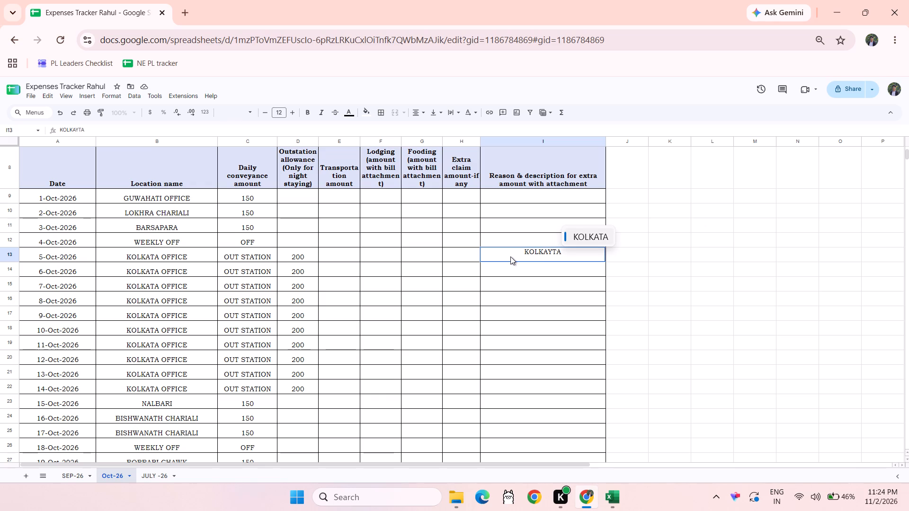
pyautogui.press('Return')
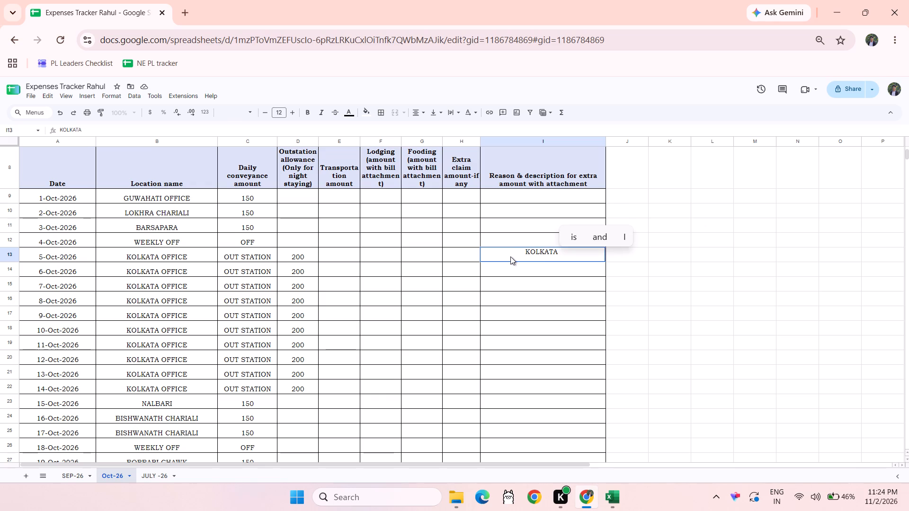
pyautogui.write('REGIONAL OF')
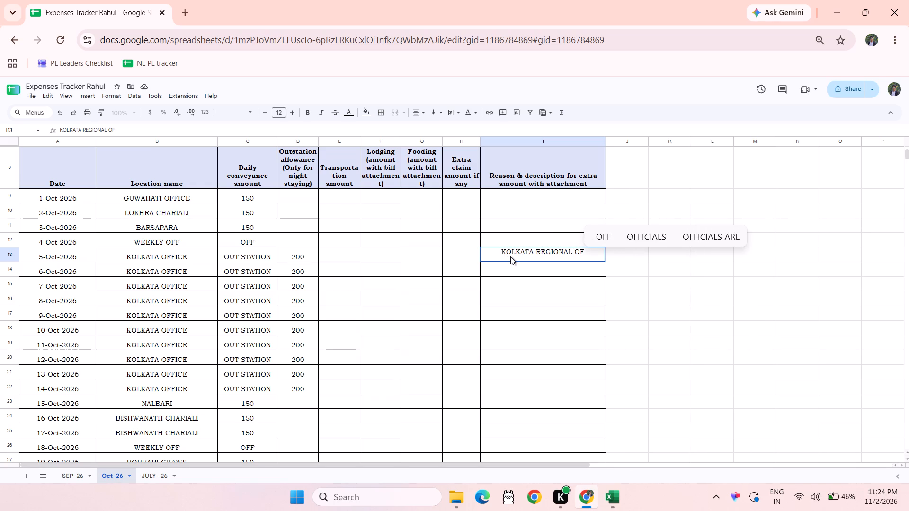
pyautogui.write('FICE FOR')
pyautogui.press('space')
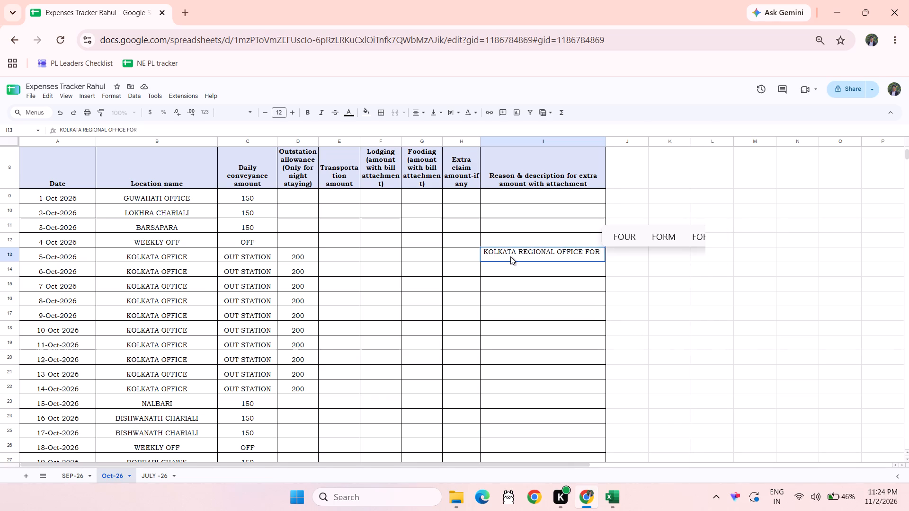
pyautogui.write('SCEP PROGRAME')
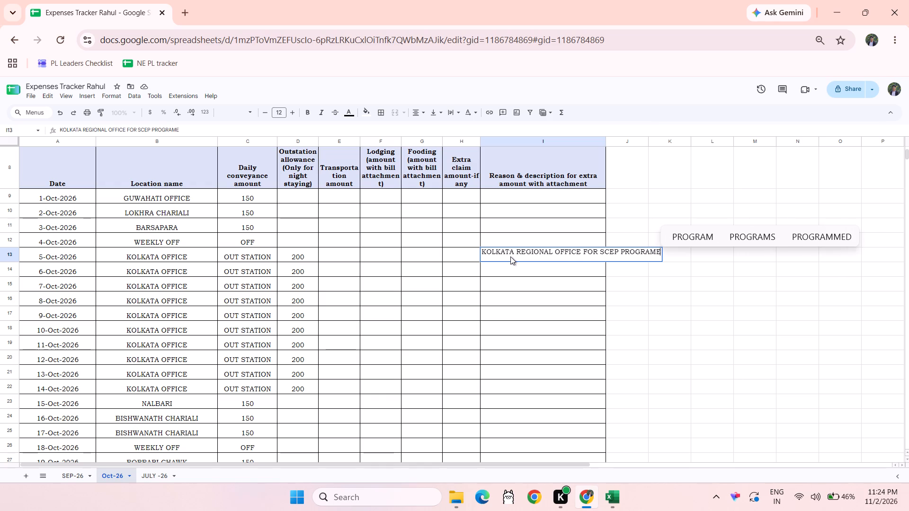
pyautogui.press('Return')
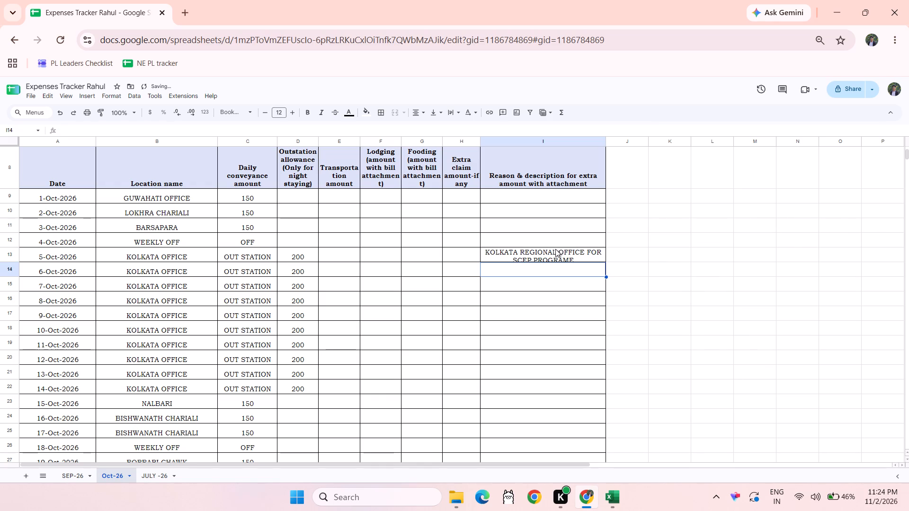
# Copy the 5-Oct-2026 reason text to the rows through 14-Oct-2026 and save the sheet.
pyautogui.click(554, 249)
pyautogui.hotkey('ctrl', 'c')
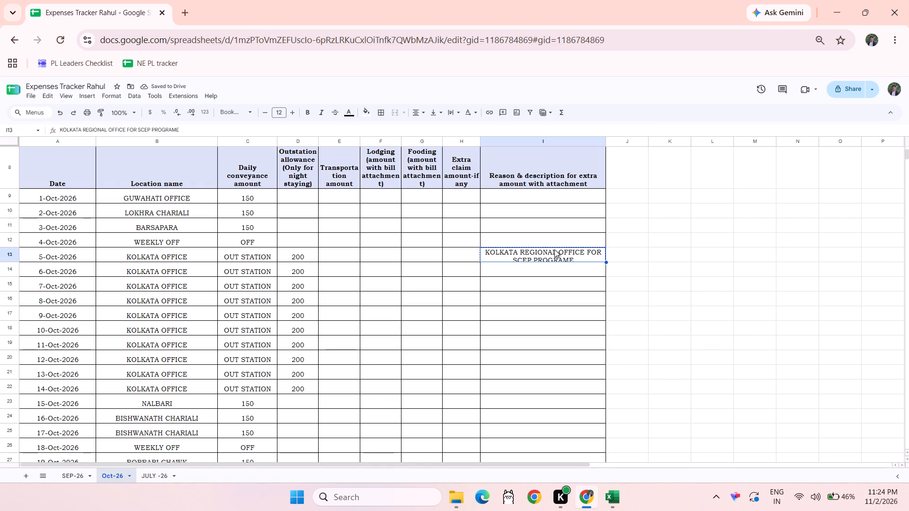
pyautogui.hotkey('shift', 'Down')
pyautogui.hotkey('shift', 'Down')
pyautogui.hotkey('shift', 'Down')
pyautogui.hotkey('shift', 'Down')
pyautogui.hotkey('shift', 'Down')
pyautogui.hotkey('shift', 'Down')
pyautogui.hotkey('shift', 'Down')
pyautogui.hotkey('shift', 'Down')
pyautogui.hotkey('shift', 'Down')
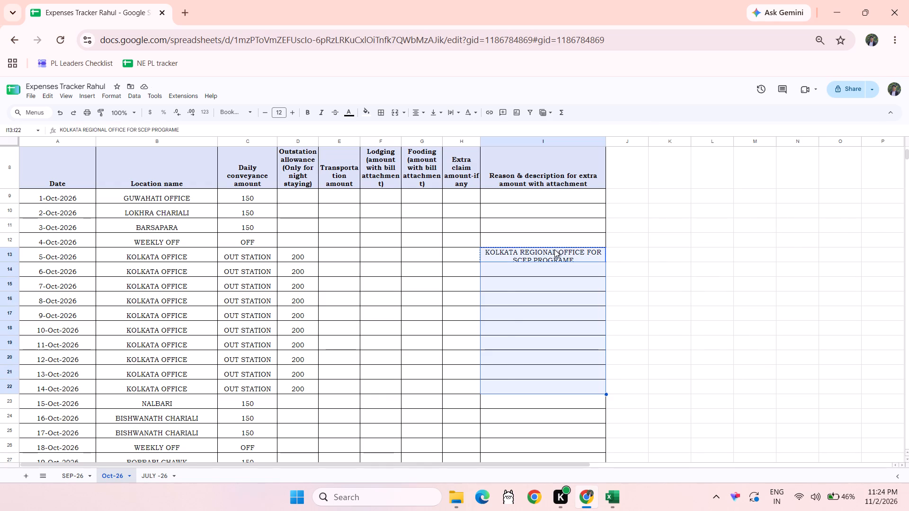
pyautogui.hotkey('ctrl', 'v')
pyautogui.press('Right')
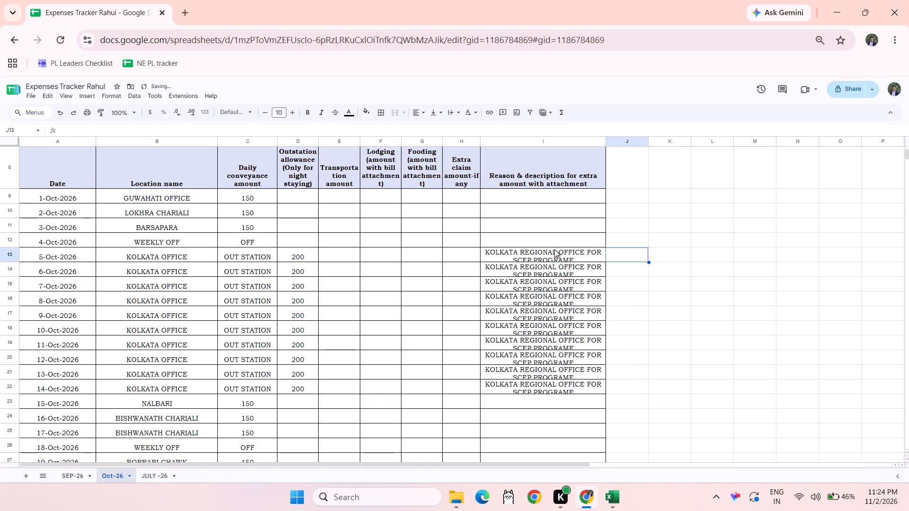
pyautogui.hotkey('ctrl', 's')
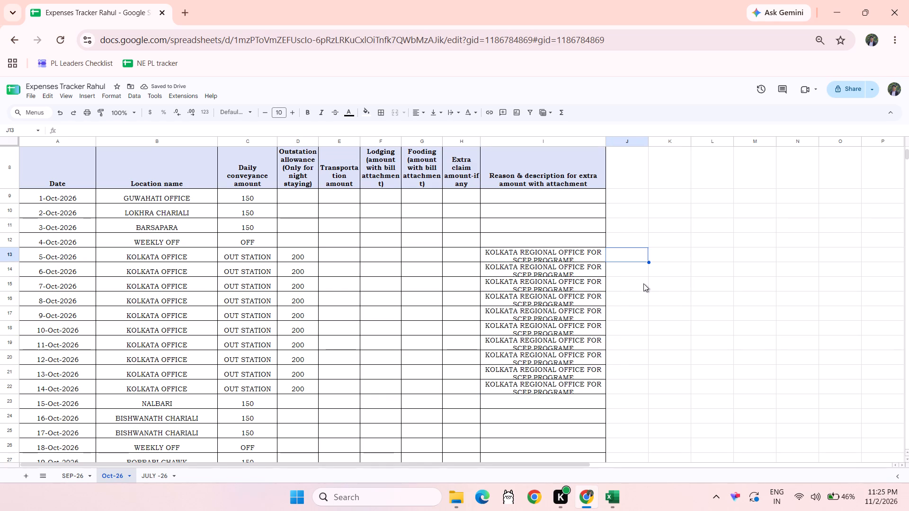
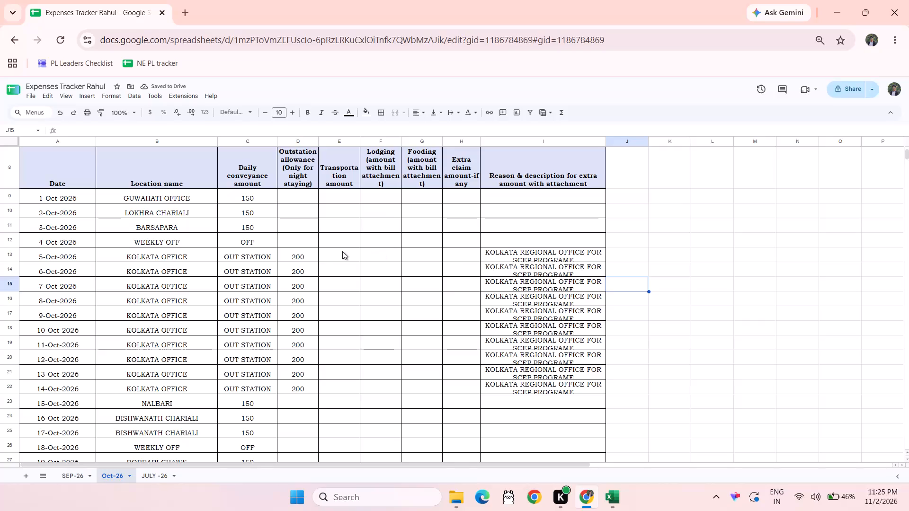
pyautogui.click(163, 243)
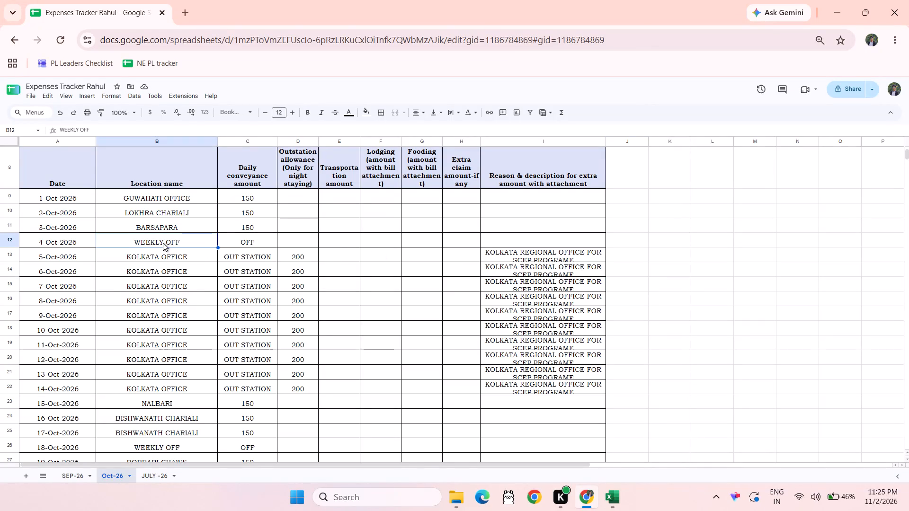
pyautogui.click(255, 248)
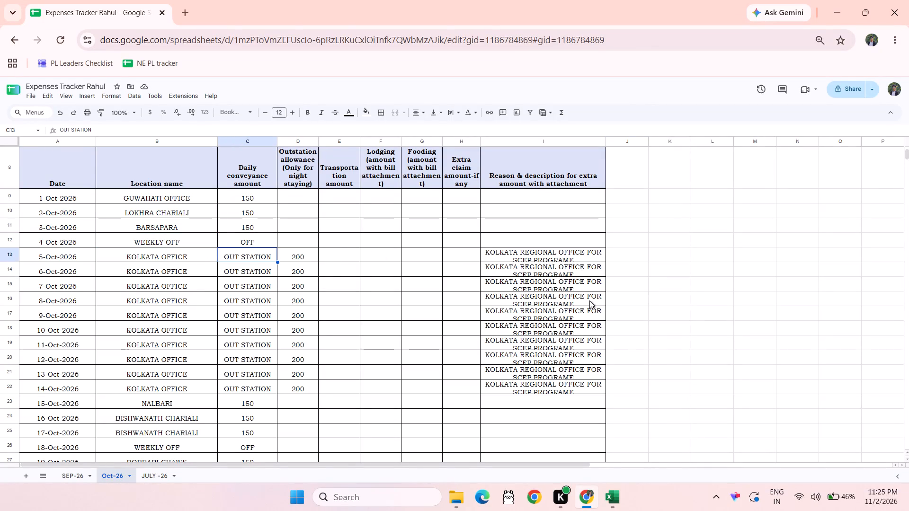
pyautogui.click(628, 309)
# Set the location names to BARSAPARA for 15-Oct-2026 and LOKHRA CHARIALI for 16-Oct-2026, clearing the 17-Oct-2026 location.
pyautogui.scroll(-1, 628, 309)
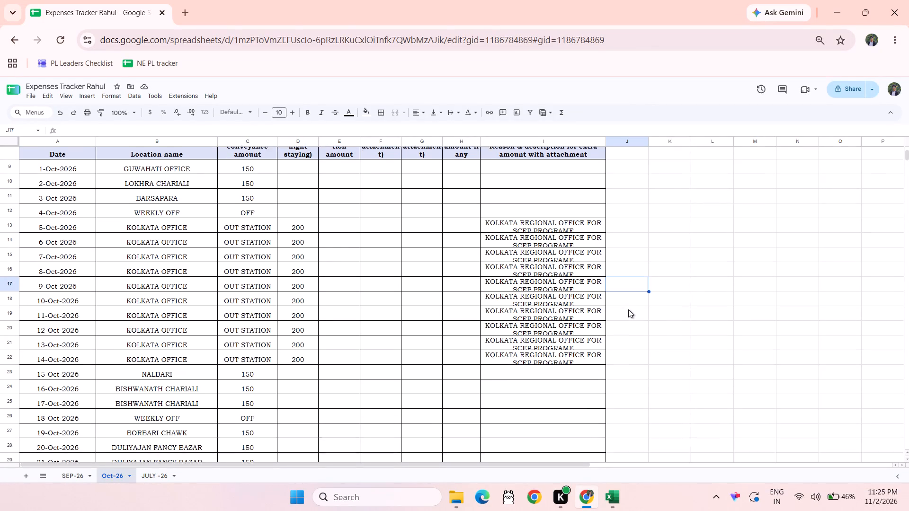
pyautogui.scroll(-1, 628, 309)
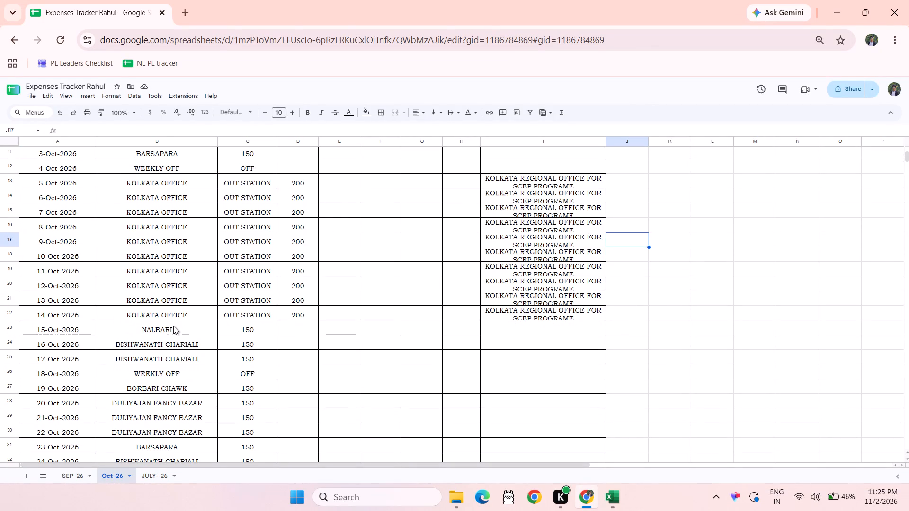
pyautogui.click(173, 326)
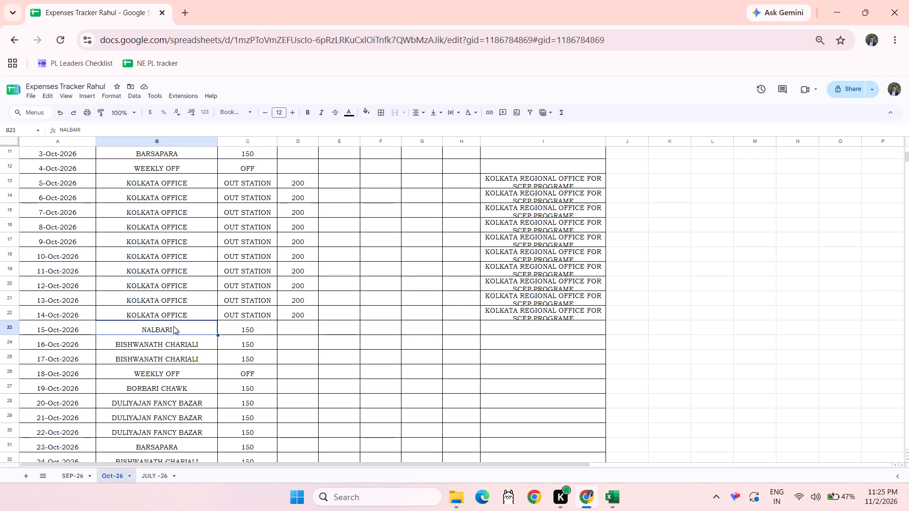
pyautogui.write('BA')
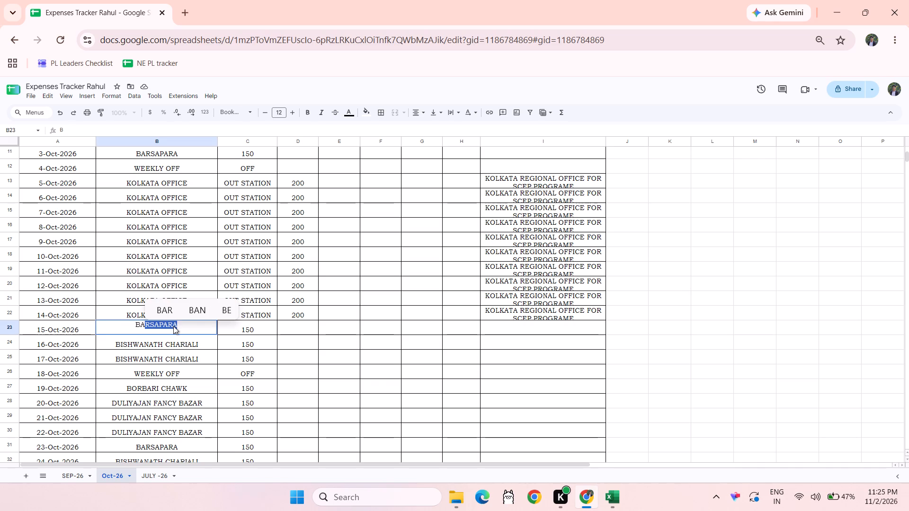
pyautogui.press('Down')
pyautogui.press('Down')
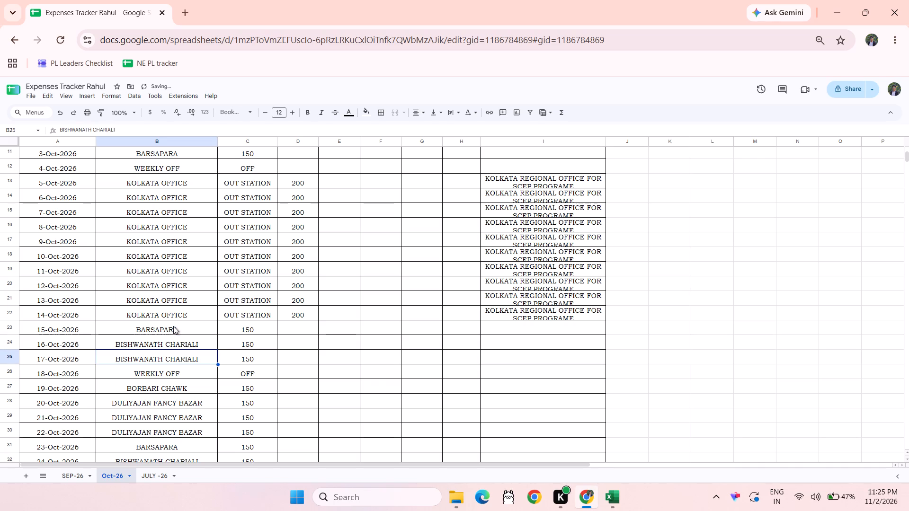
pyautogui.press('Up')
pyautogui.hotkey('shift', 'Down')
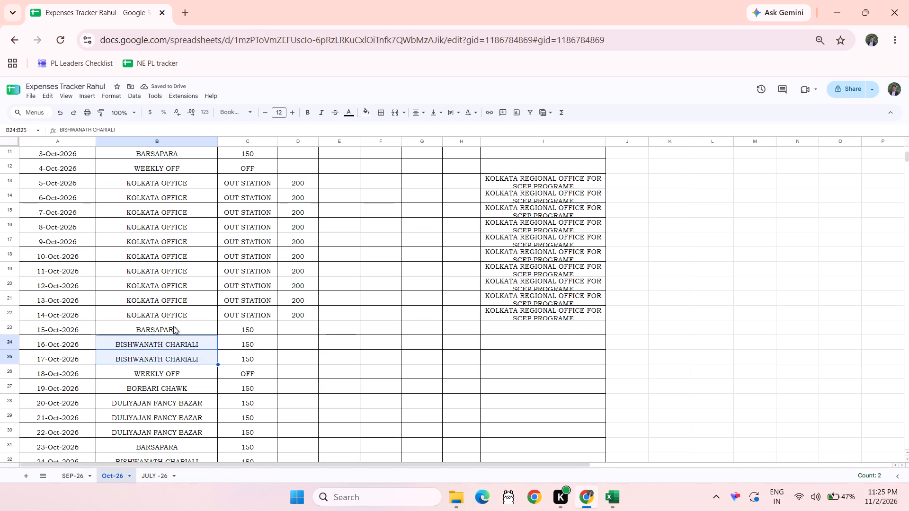
pyautogui.press('BackSpace')
pyautogui.write('LOKHRA')
pyautogui.press('Down')
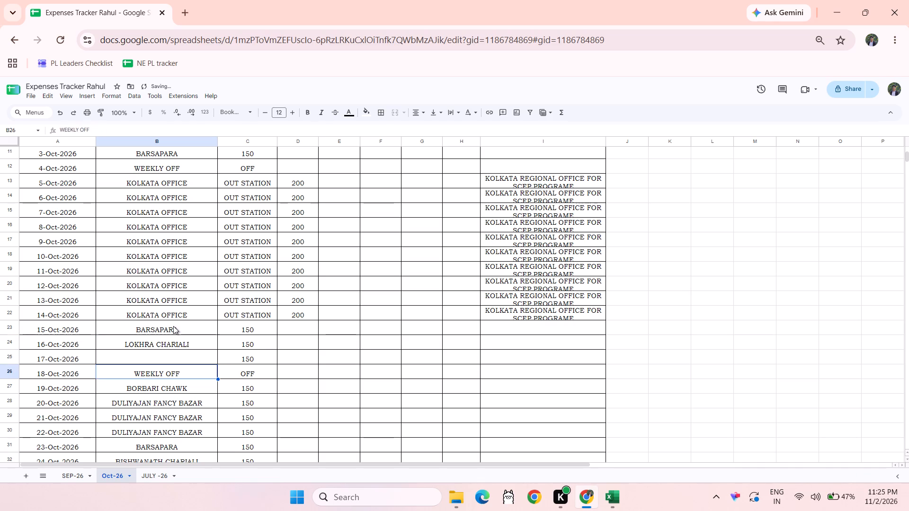
# Enter BARPETA as the location for 17-Oct-2026 and HOWLY as the location for 19-Oct-2026.
pyautogui.press('Down')
pyautogui.press('Up')
pyautogui.write('BARPETA')
pyautogui.press('Down')
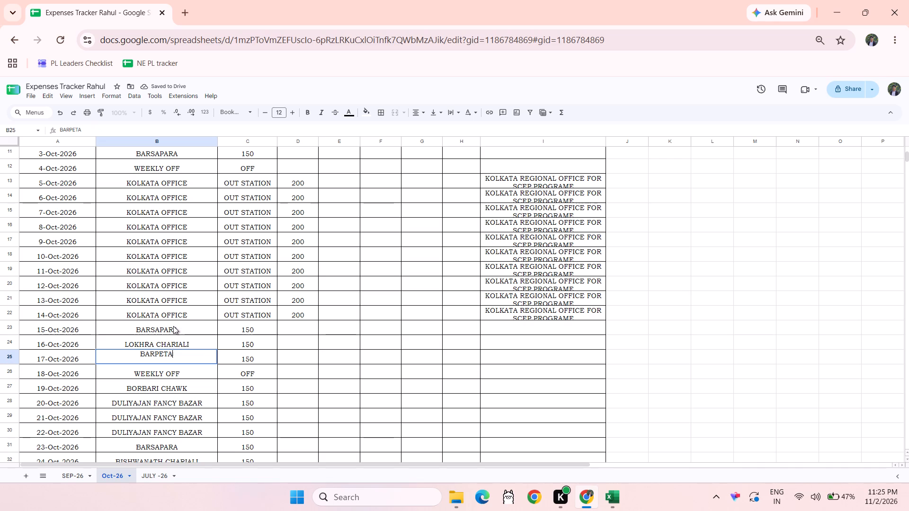
pyautogui.press('Down')
pyautogui.write('HOWLY')
pyautogui.press('Down')
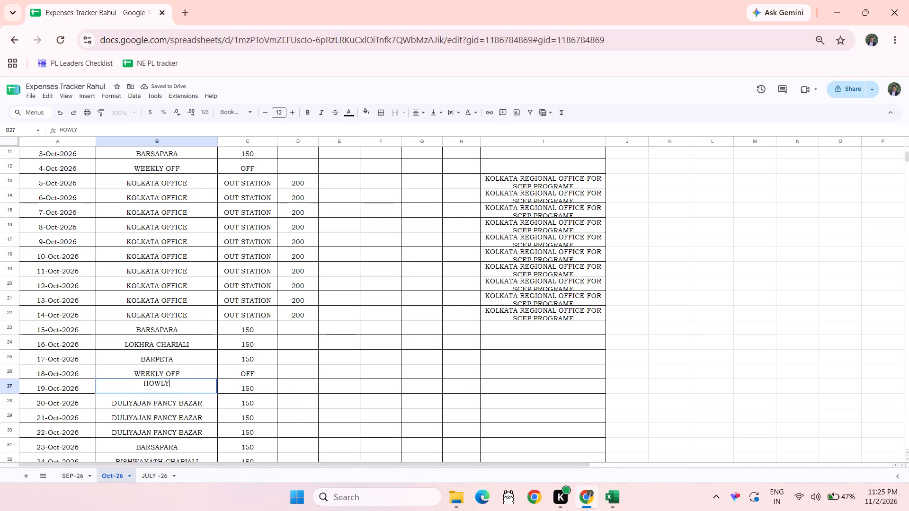
# Set the daily conveyance amount for 17-Oct-2026 to OUT STATION.
pyautogui.press('Up')
pyautogui.press('Up')
pyautogui.press('Up')
pyautogui.press('Right')
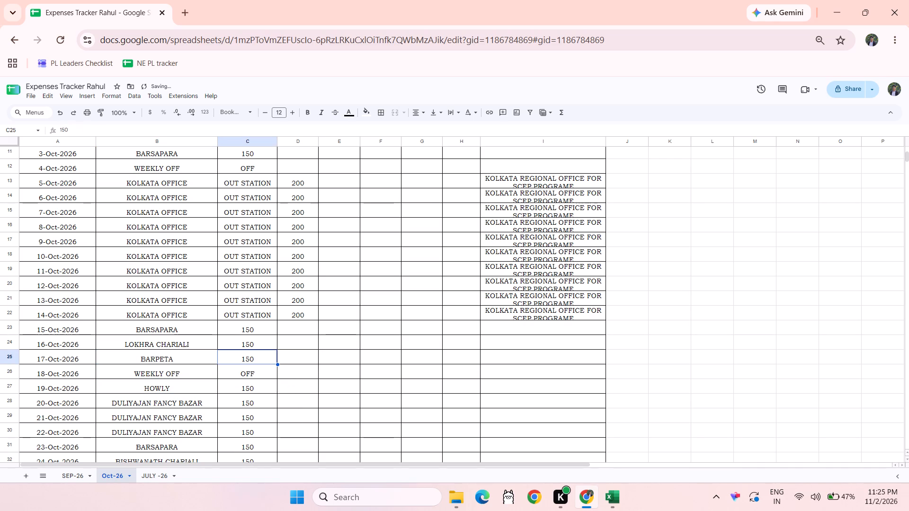
pyautogui.press('o')
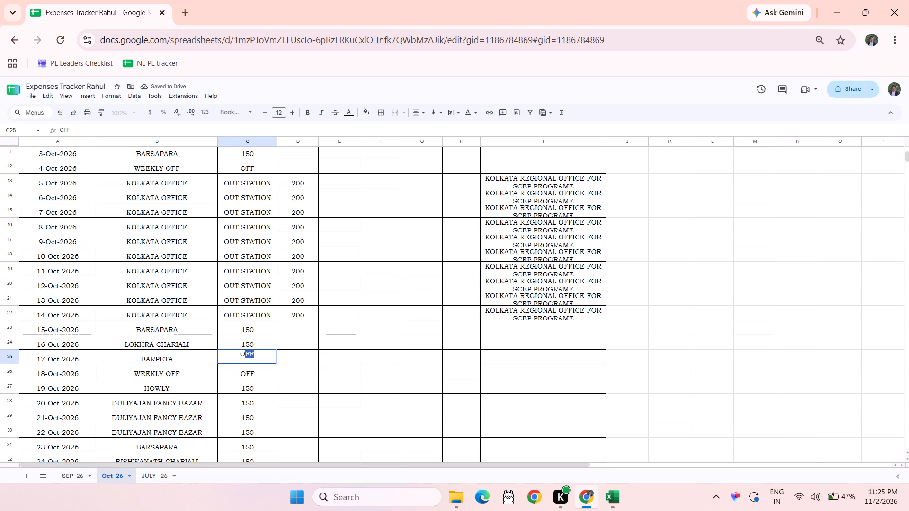
pyautogui.press('u')
pyautogui.write('T S')
pyautogui.write('TAT')
pyautogui.write('ION')
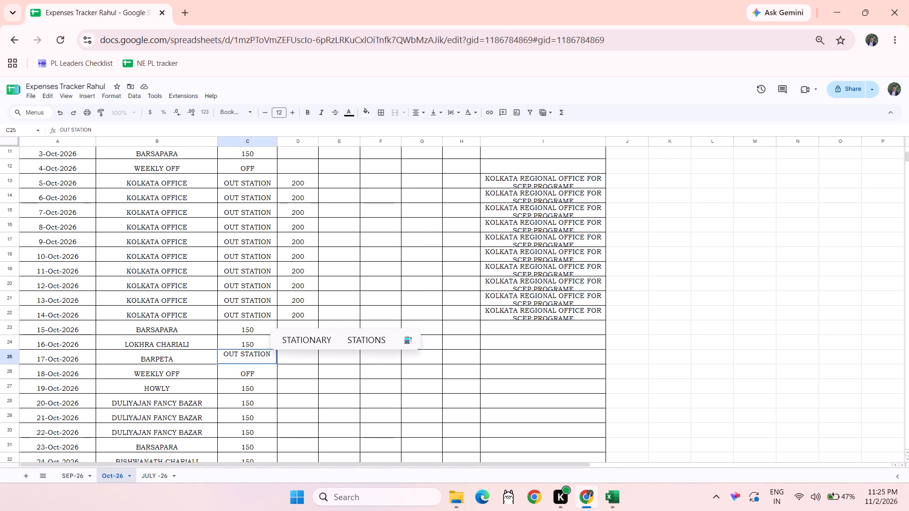
pyautogui.press('Down')
pyautogui.press('Up')
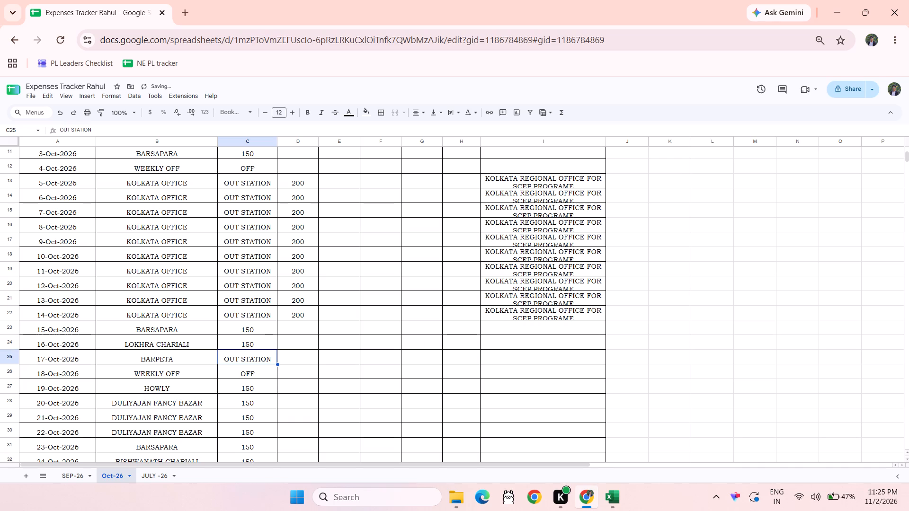
# Copy the OUT STATION conveyance entry from 17-Oct-2026 to the 19-Oct-2026 row.
pyautogui.press('Down')
pyautogui.press('Down')
pyautogui.press('Up')
pyautogui.press('Up')
pyautogui.hotkey('ctrl', 'c')
pyautogui.press('Down')
pyautogui.press('Down')
pyautogui.hotkey('ctrl', 'v')
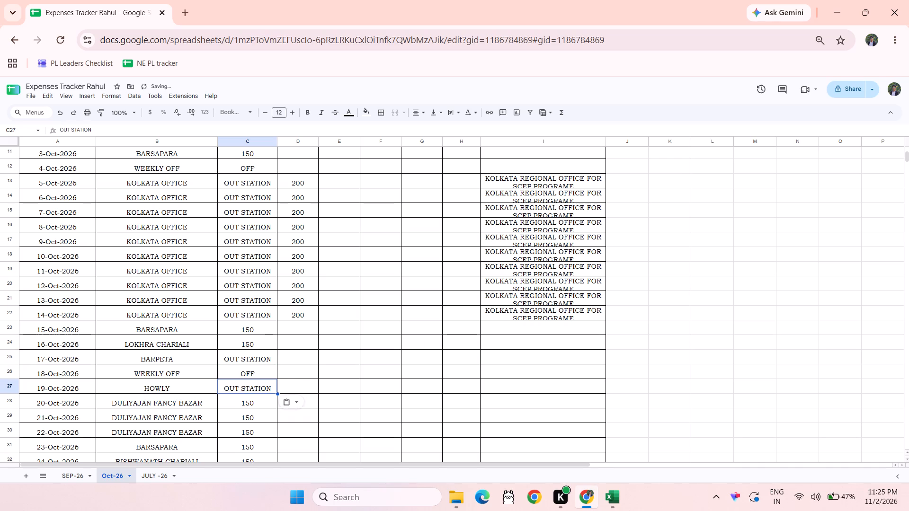
# Enter an outstation allowance of 200 for both 17-Oct-2026 and 19-Oct-2026.
pyautogui.press('Up')
pyautogui.press('Up')
pyautogui.press('Right')
pyautogui.write('200')
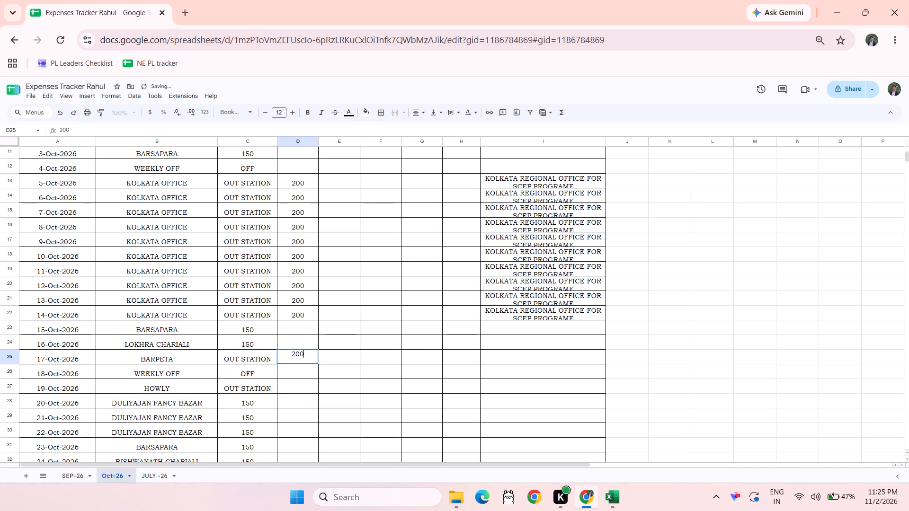
pyautogui.press('Down')
pyautogui.press('Down')
pyautogui.write('200')
pyautogui.press('Down')
pyautogui.press('Left')
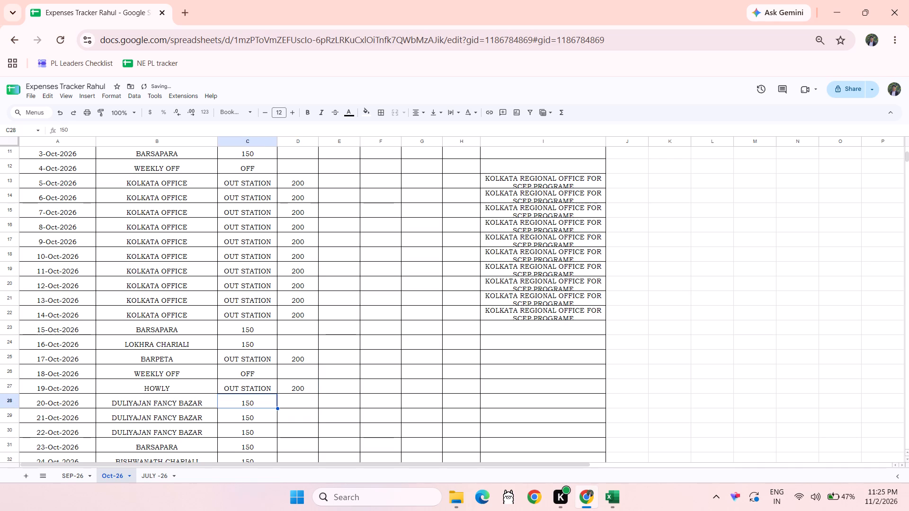
# Clear the location names for 20-Oct-2026 through 24-Oct-2026.
pyautogui.press('Up')
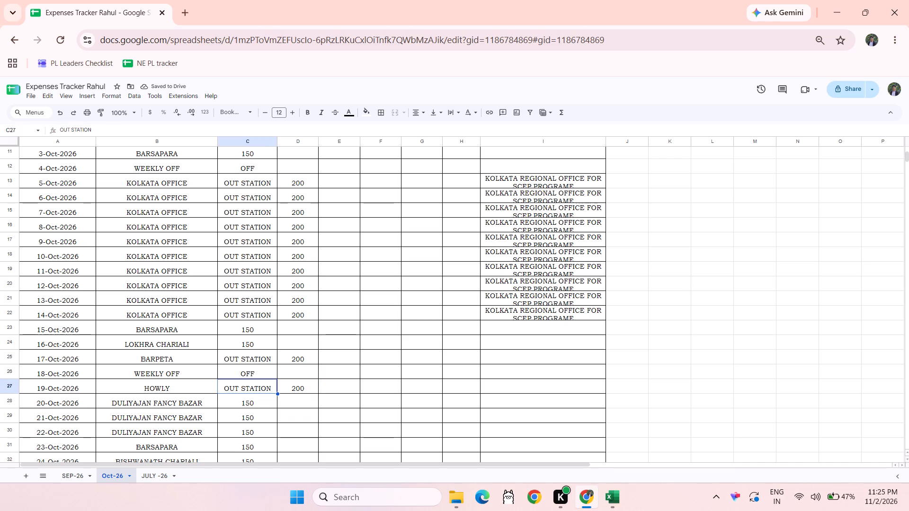
pyautogui.press('Down')
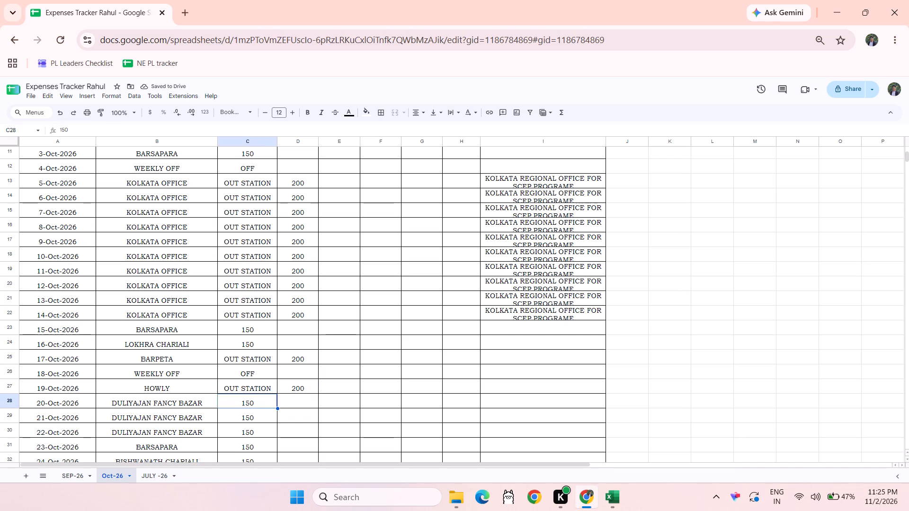
pyautogui.scroll(-4, 173, 326)
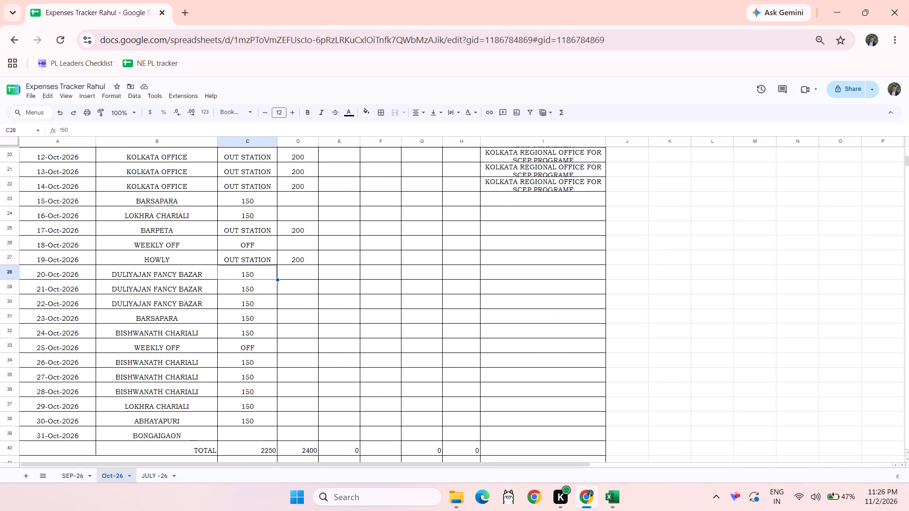
pyautogui.click(160, 276)
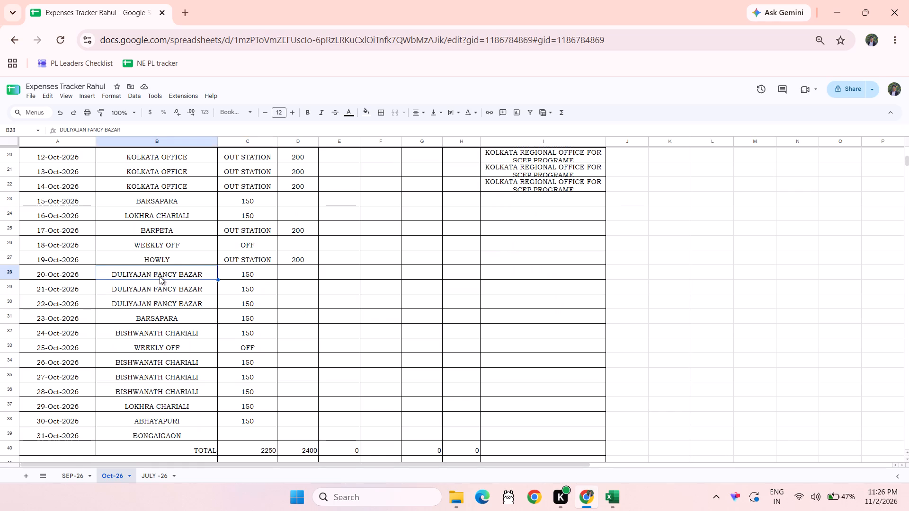
pyautogui.hotkey('shift', 'Down')
pyautogui.hotkey('shift', 'Down')
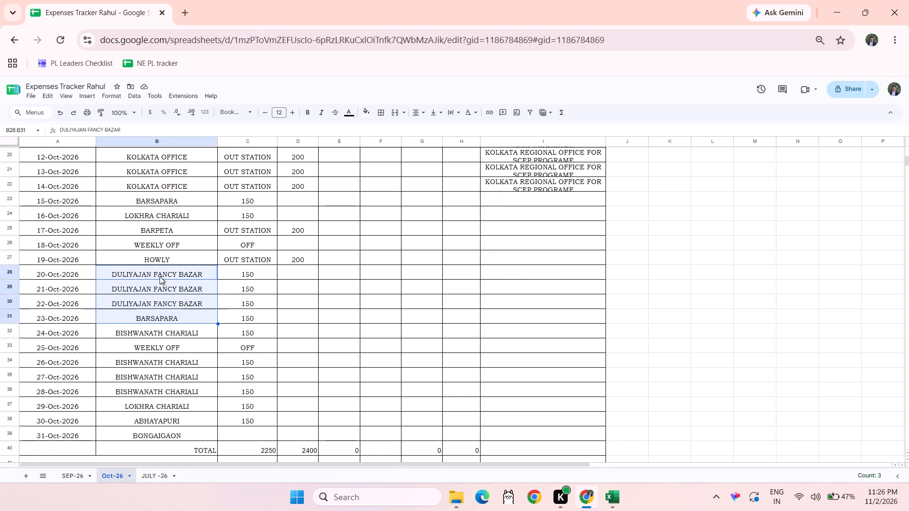
pyautogui.hotkey('shift', 'Down')
pyautogui.hotkey('shift', 'Down')
pyautogui.press('Delete')
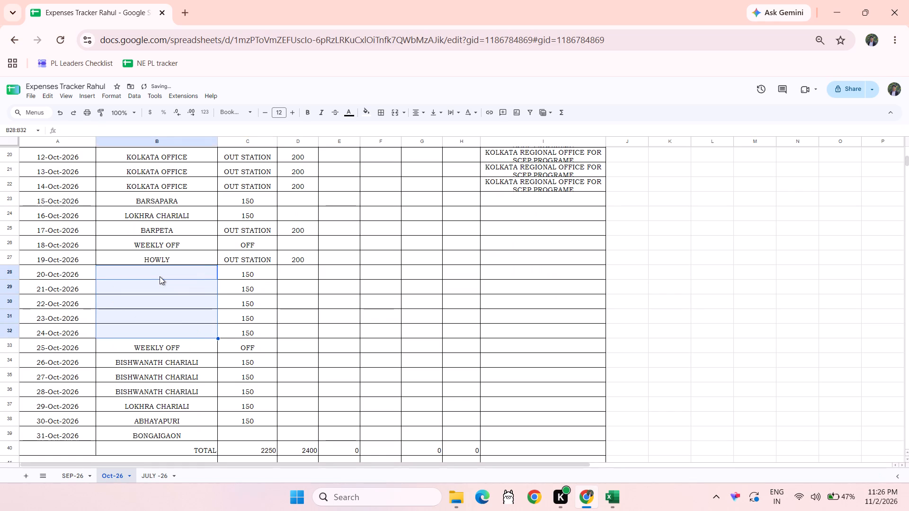
# Clear the daily conveyance amounts for 20-Oct-2026 through 24-Oct-2026.
pyautogui.press('Right')
pyautogui.hotkey('shift', 'Down')
pyautogui.hotkey('shift', 'Down')
pyautogui.hotkey('shift', 'Down')
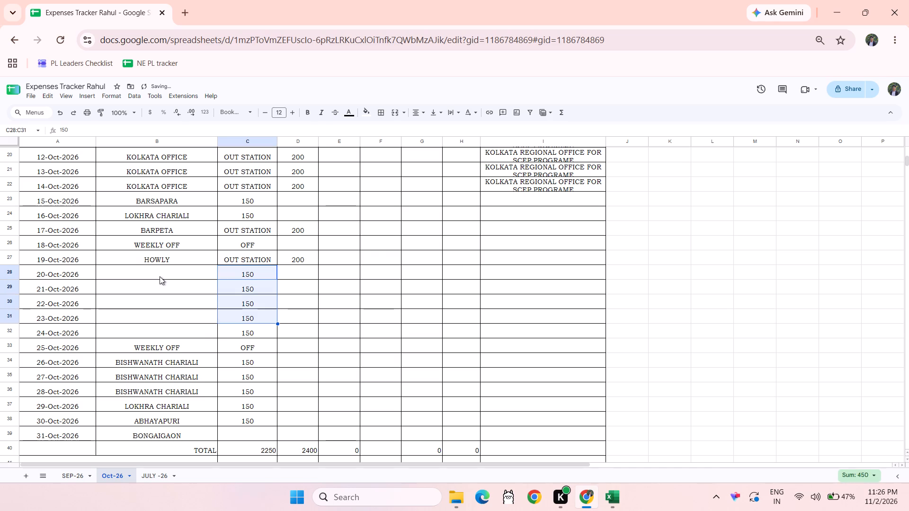
pyautogui.hotkey('shift', 'Down')
pyautogui.press('Delete')
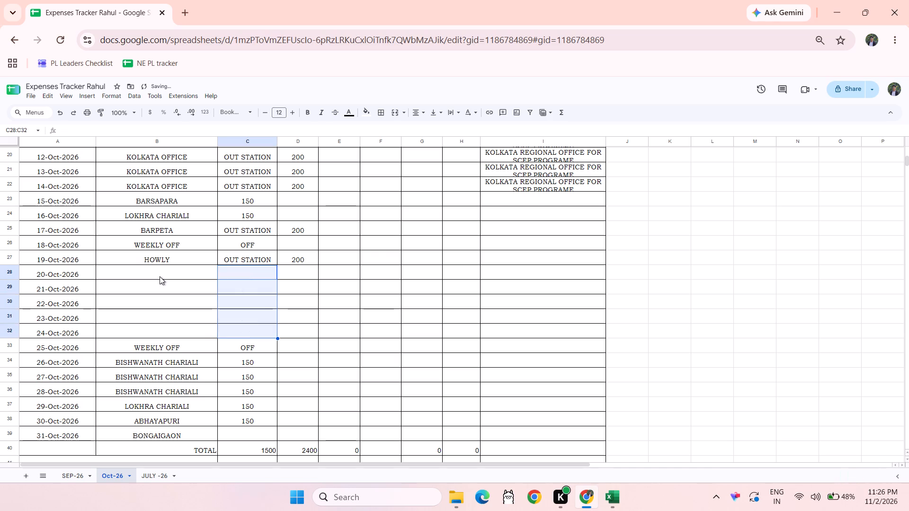
# Clear the location names and daily conveyance amounts for 26-Oct-2026 through 29-Oct-2026.
pyautogui.press('Down')
pyautogui.press('Down')
pyautogui.press('Down')
pyautogui.press('Down')
pyautogui.press('Down')
pyautogui.press('Down')
pyautogui.press('Left')
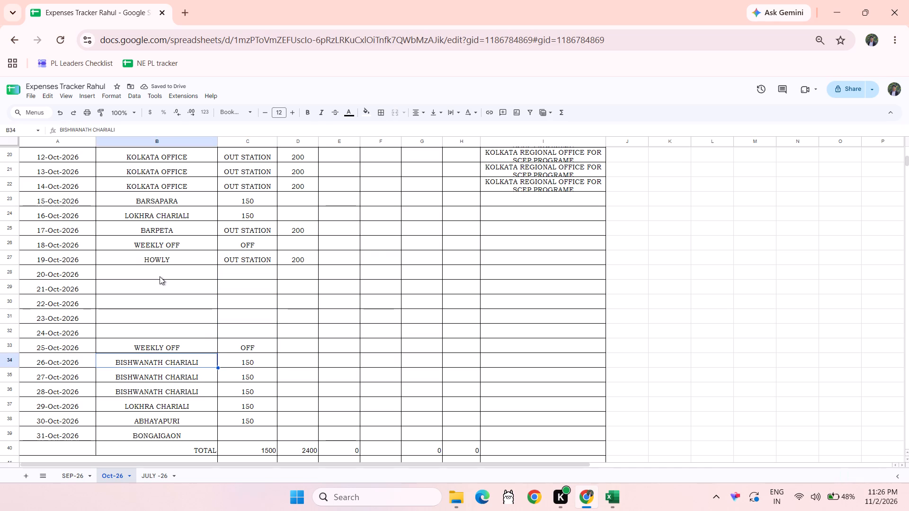
pyautogui.hotkey('shift', 'Down')
pyautogui.hotkey('shift', 'Down')
pyautogui.hotkey('shift', 'Down')
pyautogui.hotkey('shift', 'Down')
pyautogui.hotkey('shift', 'Down')
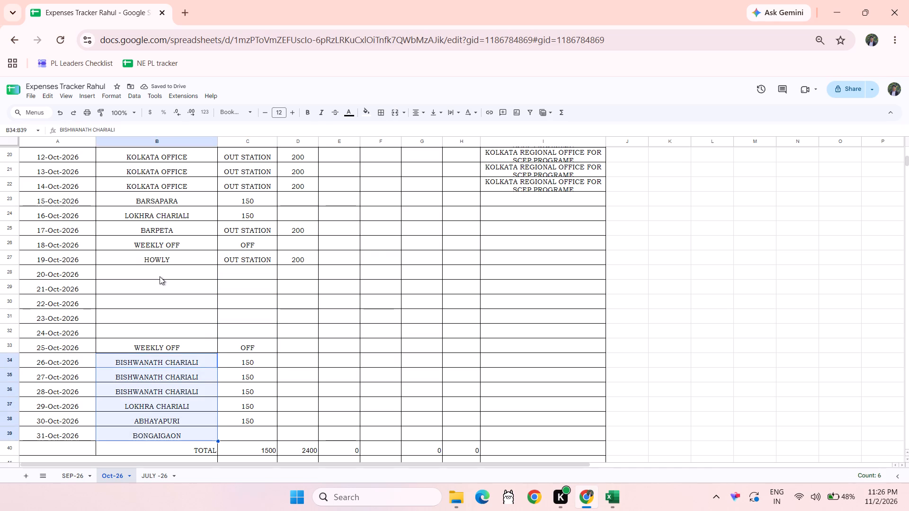
pyautogui.hotkey('shift', 'Up')
pyautogui.hotkey('shift', 'Up')
pyautogui.hotkey('shift', 'Right')
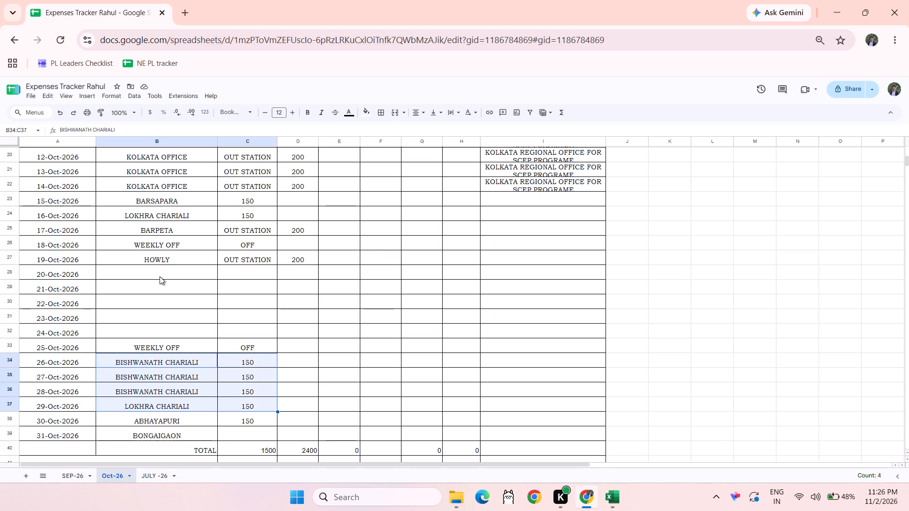
pyautogui.press('Delete')
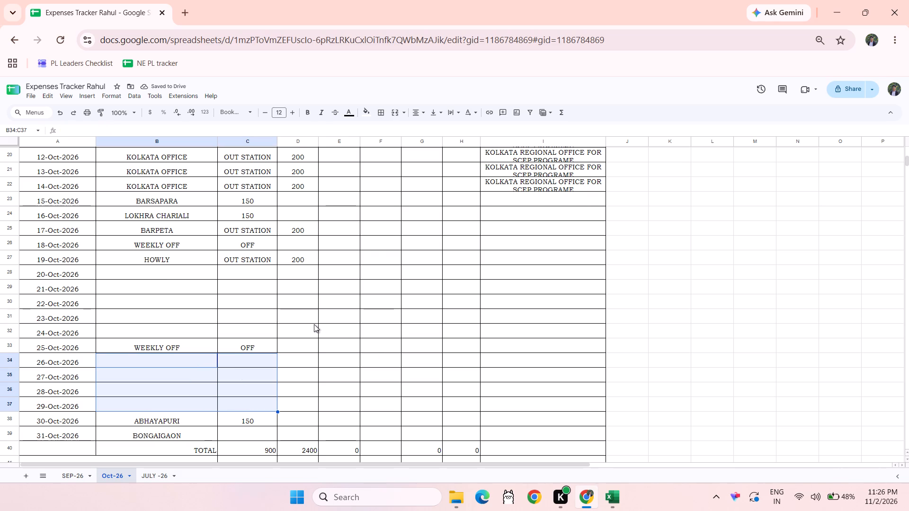
# Enter NALBARI as the location name for 20-Oct-2026.
pyautogui.click(177, 270)
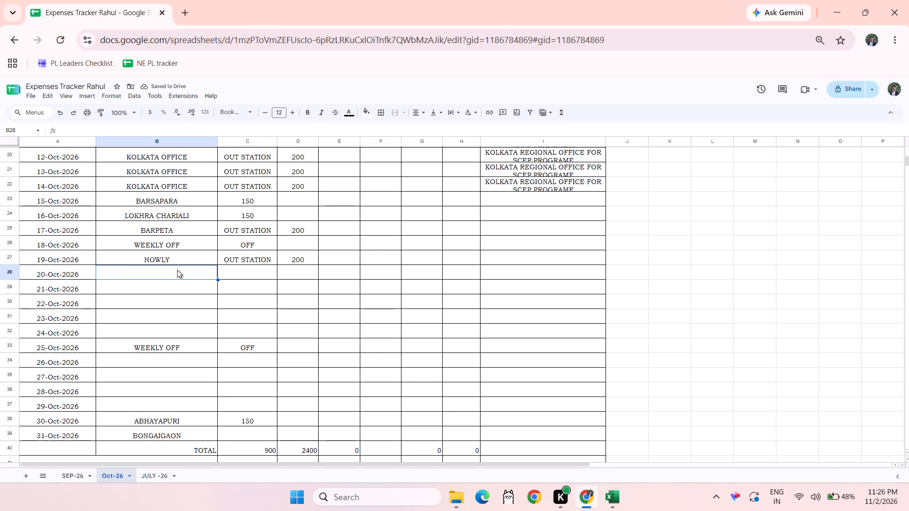
pyautogui.press('Down')
pyautogui.press('Up')
pyautogui.write('NALBARI')
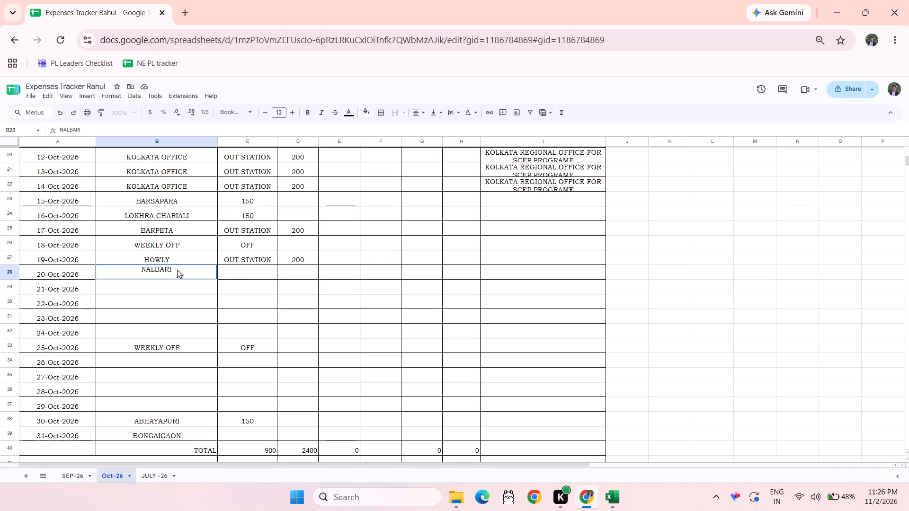
pyautogui.press('Right')
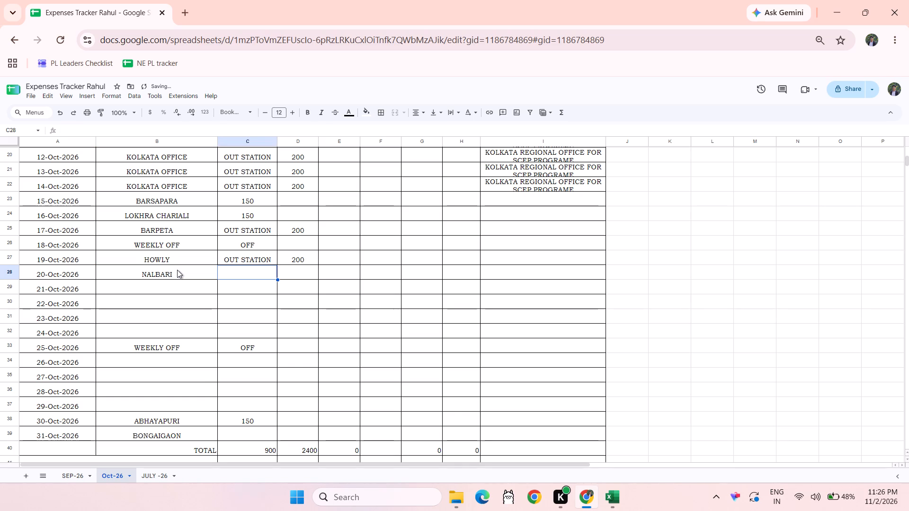
# Copy the OUT STATION conveyance entry and 200 outstation allowance from 19-Oct-2026 to 20-Oct-2026.
pyautogui.press('Up')
pyautogui.hotkey('shift', 'Right')
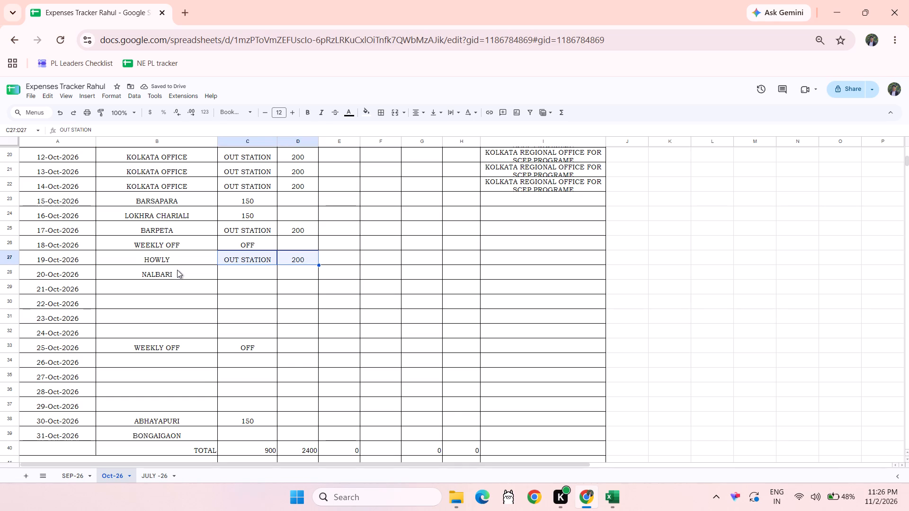
pyautogui.hotkey('ctrl', 'c')
pyautogui.press('Down')
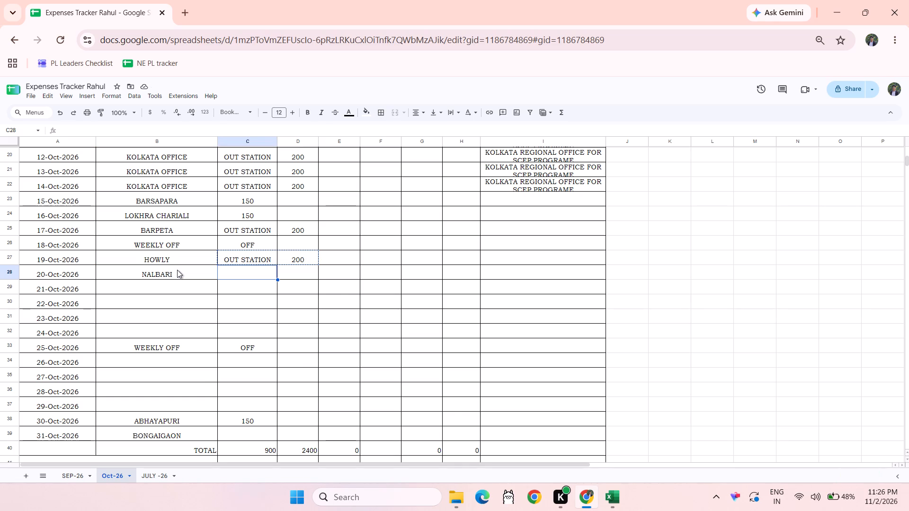
pyautogui.hotkey('ctrl', 'v')
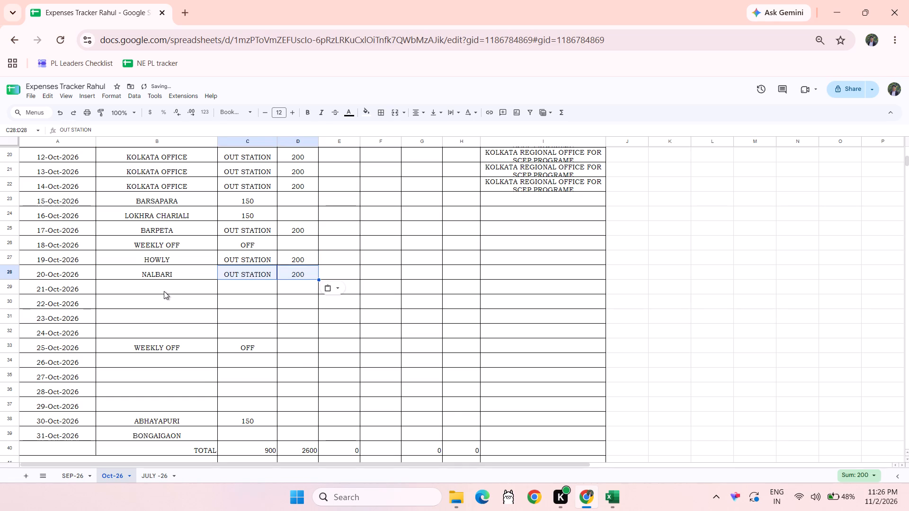
# Enter RANGIYA as the location for 21-Oct-2026 and copy OUT STATION and the 200 allowance from 20-Oct-2026.
pyautogui.click(164, 291)
pyautogui.write('RANGIYA')
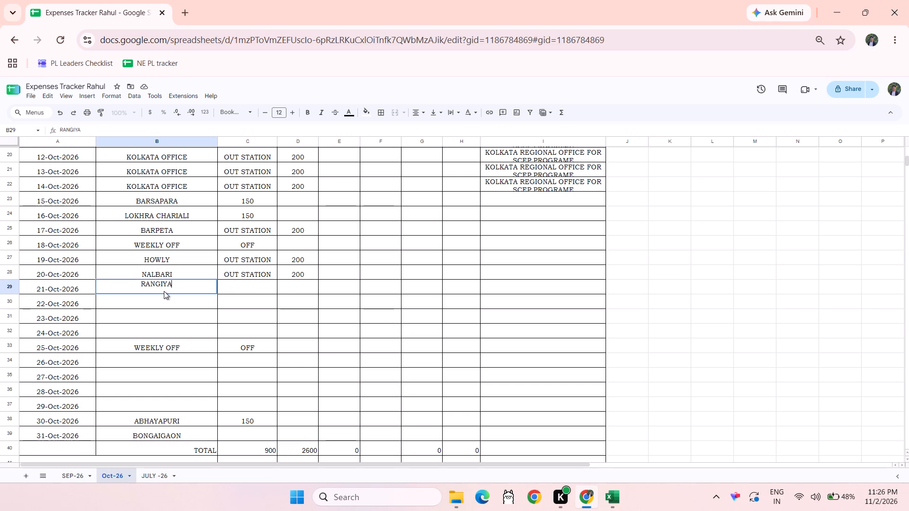
pyautogui.press('Tab')
pyautogui.press('Up')
pyautogui.hotkey('ctrl', 'Right')
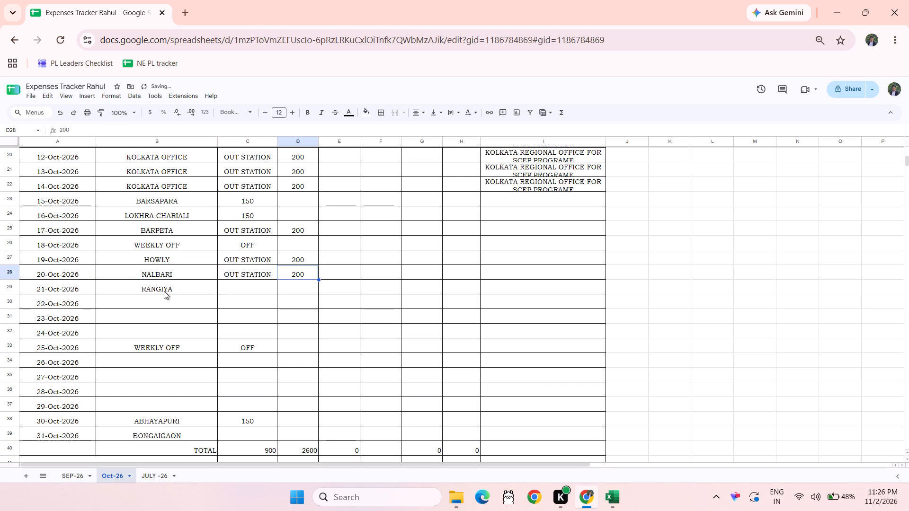
pyautogui.press('Left')
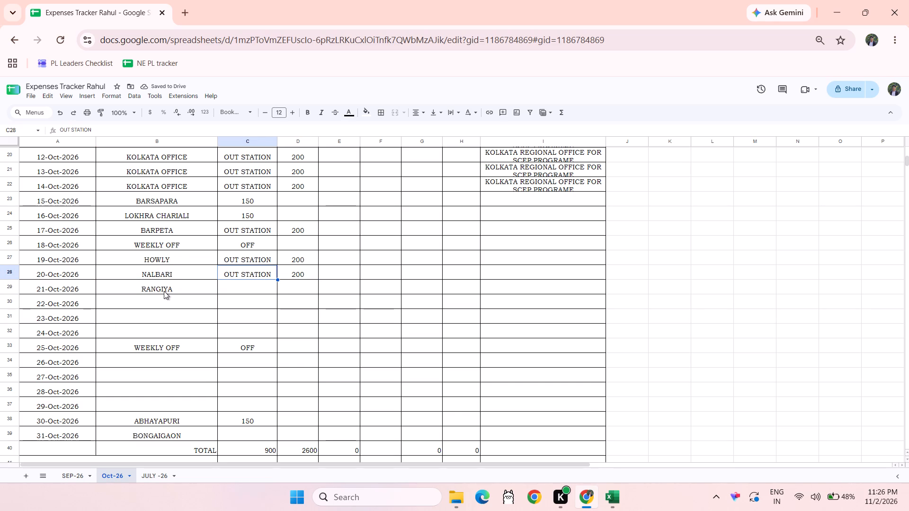
pyautogui.hotkey('shift', 'Right')
pyautogui.hotkey('ctrl', 'c')
pyautogui.press('Down')
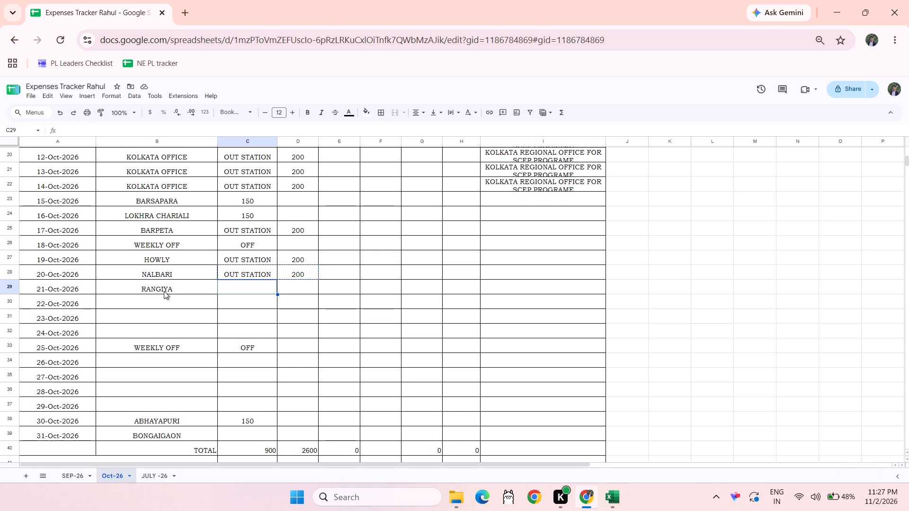
pyautogui.hotkey('ctrl', 'v')
# Enter BARSAPARA as the location for 22-Oct-2026 with a daily conveyance of 150.
pyautogui.press('Down')
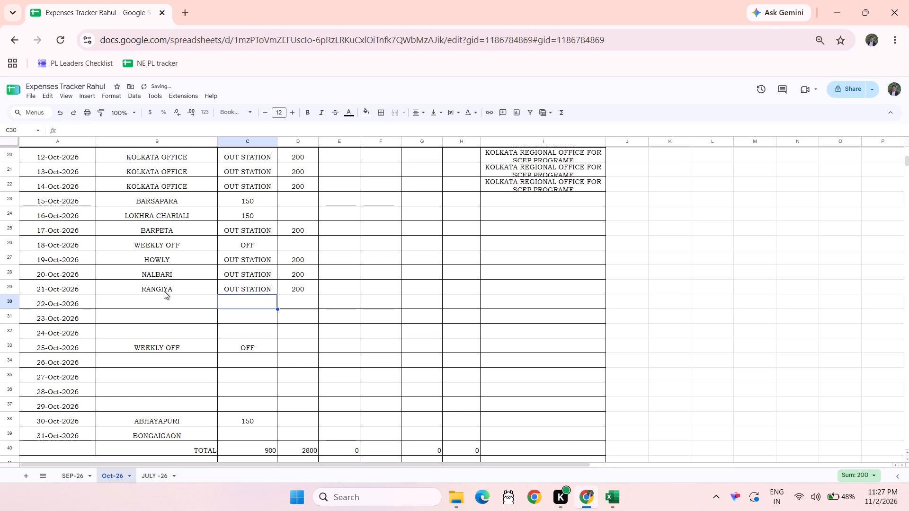
pyautogui.press('Left')
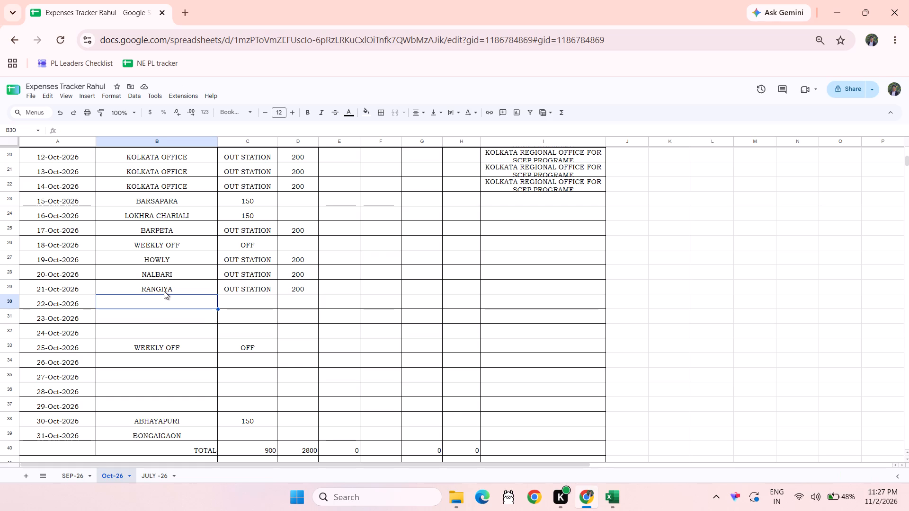
pyautogui.click(662, 348)
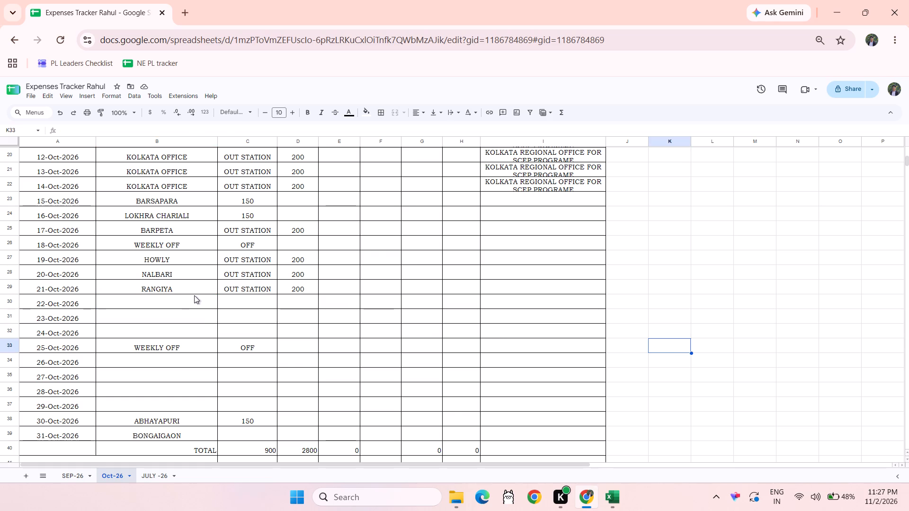
pyautogui.click(187, 295)
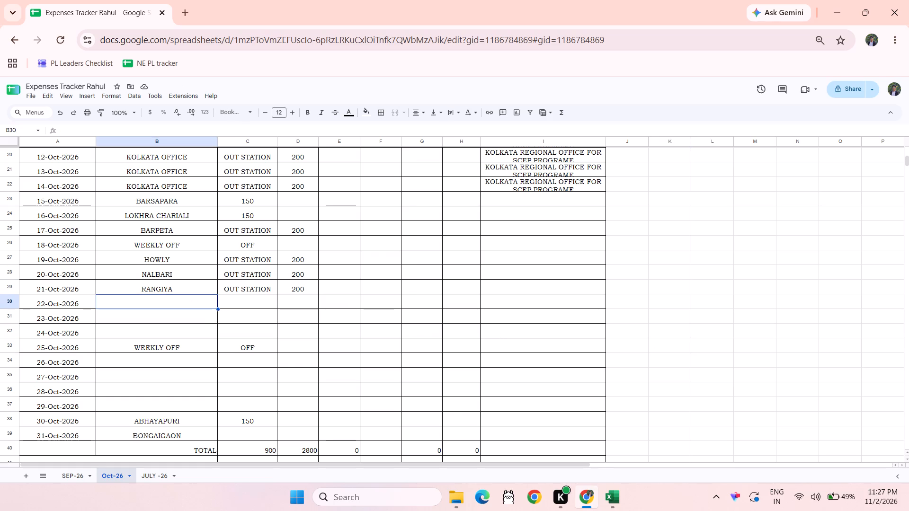
pyautogui.write('BARSA')
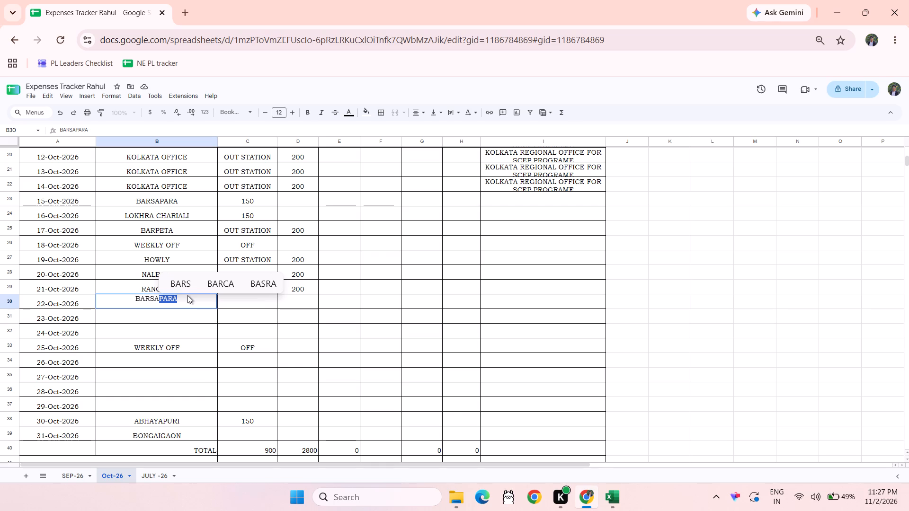
pyautogui.press('Tab')
pyautogui.write('150')
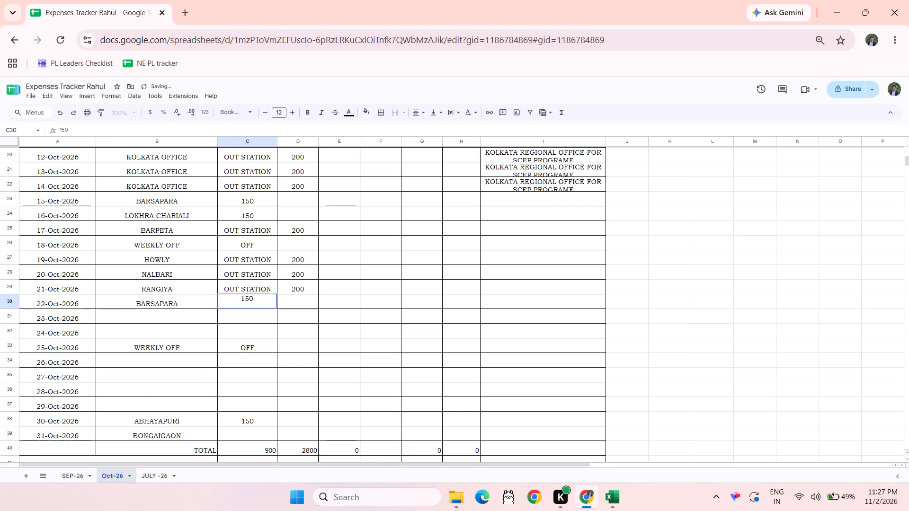
pyautogui.press('Return')
# Enter LOKHRA CHARIALI as the location for 23-Oct-2026 with a daily conveyance of 150.
pyautogui.write('LOKHRA')
pyautogui.press('Tab')
pyautogui.press('Tab')
pyautogui.write('15')
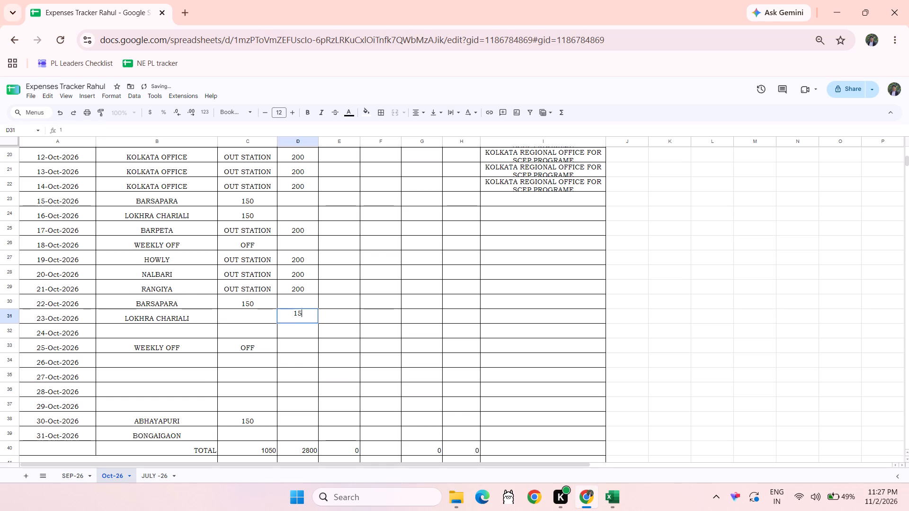
pyautogui.press('BackSpace')
pyautogui.press('BackSpace')
pyautogui.press('Left')
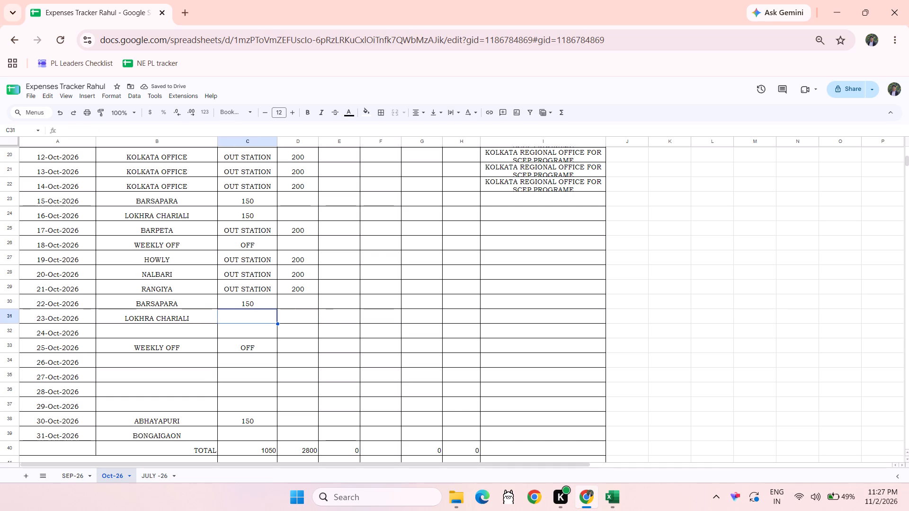
pyautogui.write('150')
pyautogui.press('Return')
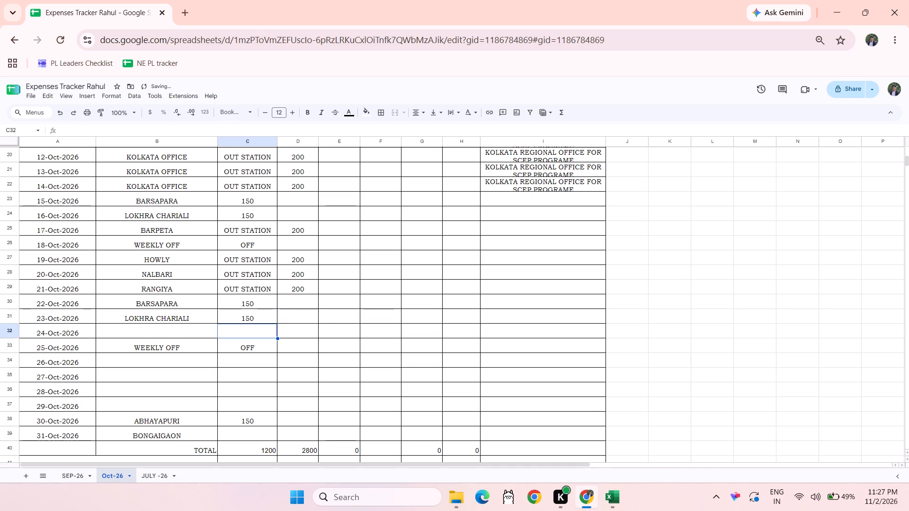
# Enter HATIGAON as the location for 24-Oct-2026 with a daily conveyance of 150.
pyautogui.press('Left')
pyautogui.write('HATIGAON')
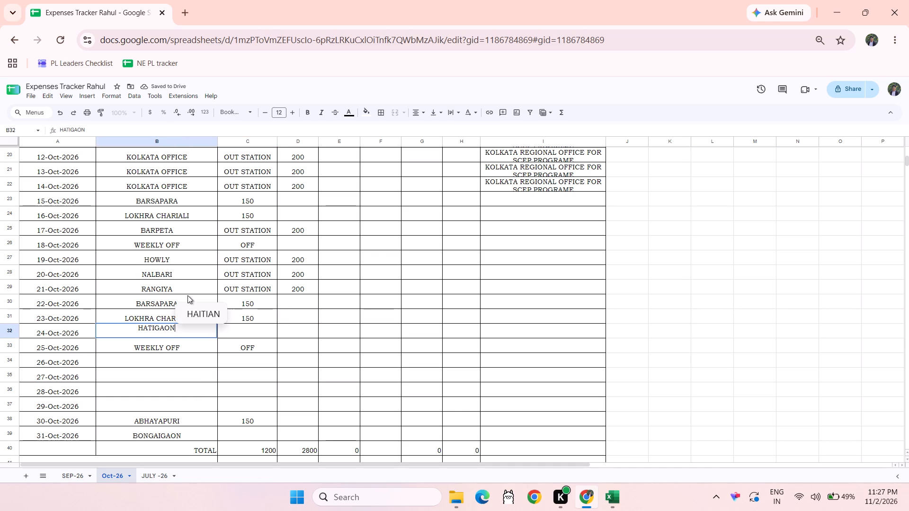
pyautogui.press('Tab')
pyautogui.write('150')
pyautogui.press('Tab')
pyautogui.press('Tab')
pyautogui.press('Tab')
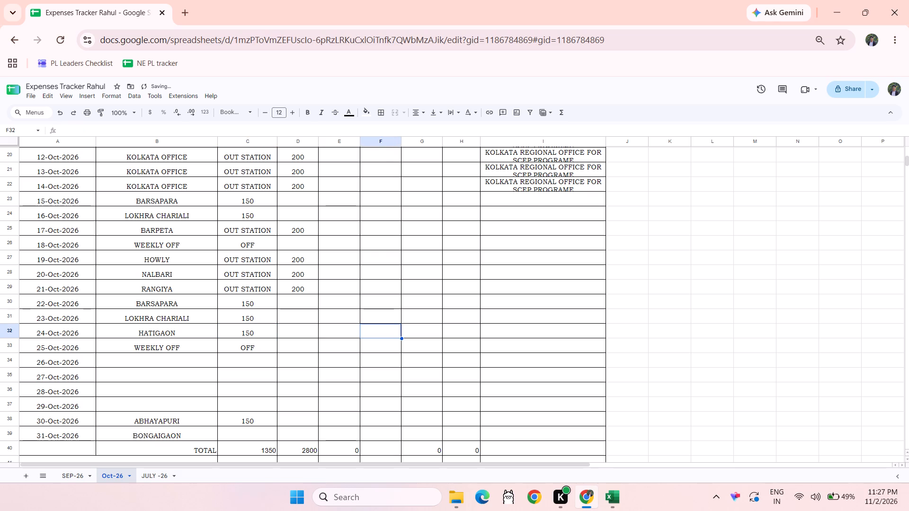
# Enter PAMOHI DC as the location for 26-Oct-2026 with a daily conveyance of 150.
pyautogui.press('Down')
pyautogui.press('Left')
pyautogui.press('Left')
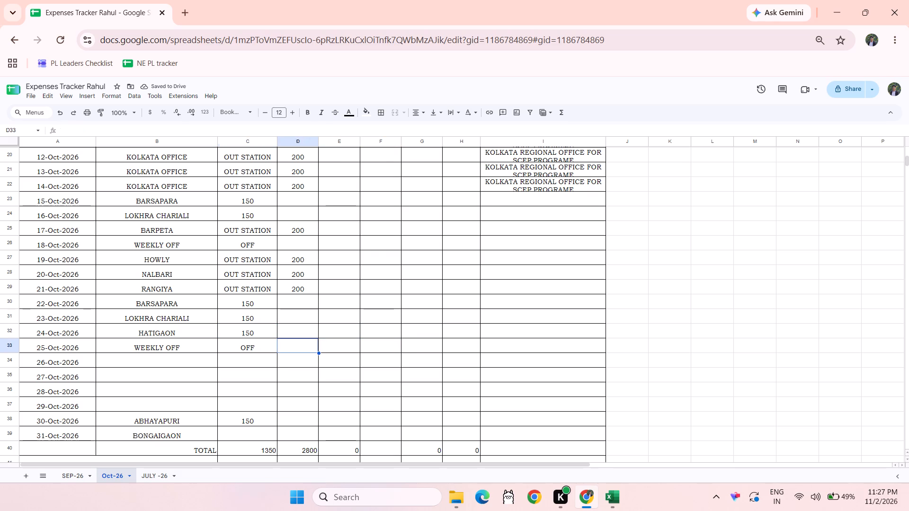
pyautogui.press('Left')
pyautogui.press('Down')
pyautogui.press('Left')
pyautogui.write('PAMOHI DC')
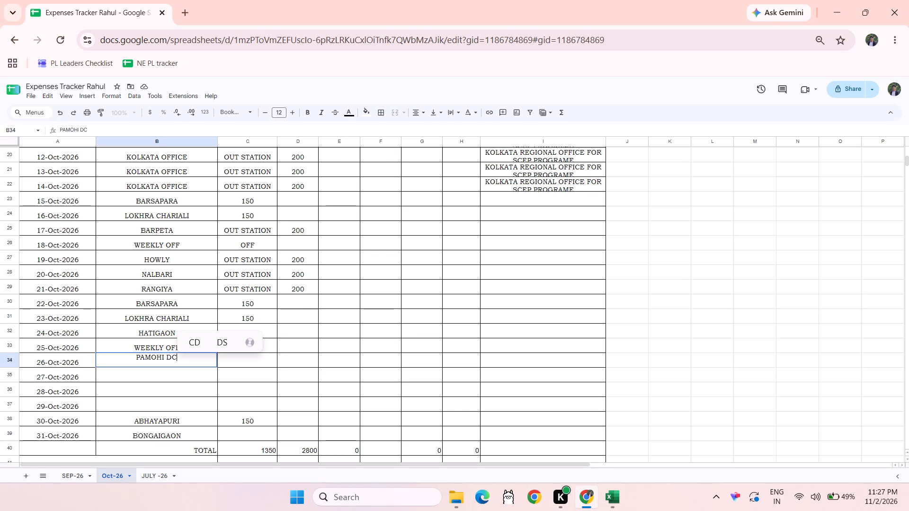
pyautogui.press('Tab')
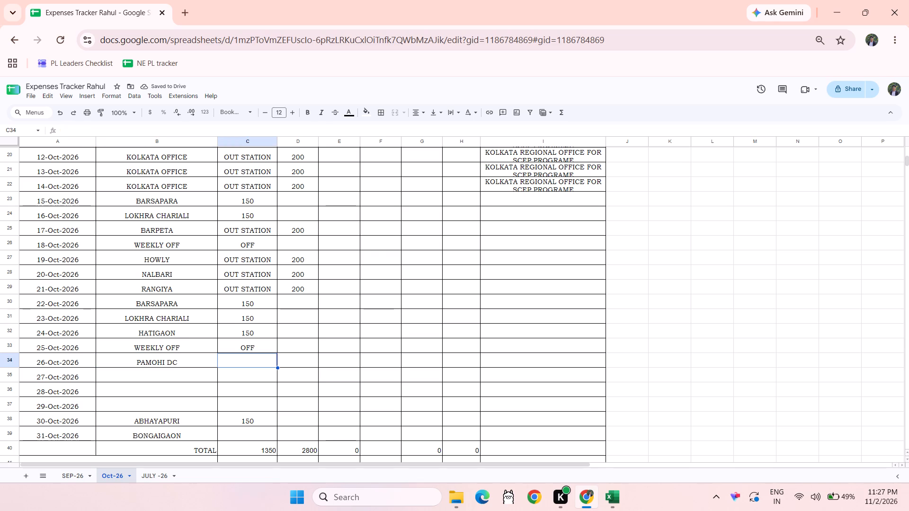
pyautogui.write('150')
pyautogui.press('Return')
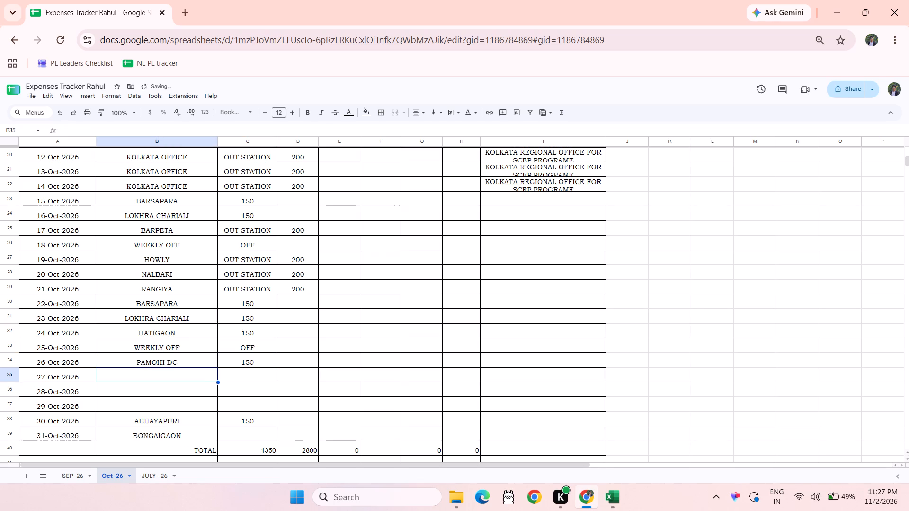
# Enter PAMOHI DC as the location for 27-Oct-2026 with a daily conveyance of 150.
pyautogui.write('PAMOHI')
pyautogui.press('space')
pyautogui.write('DC')
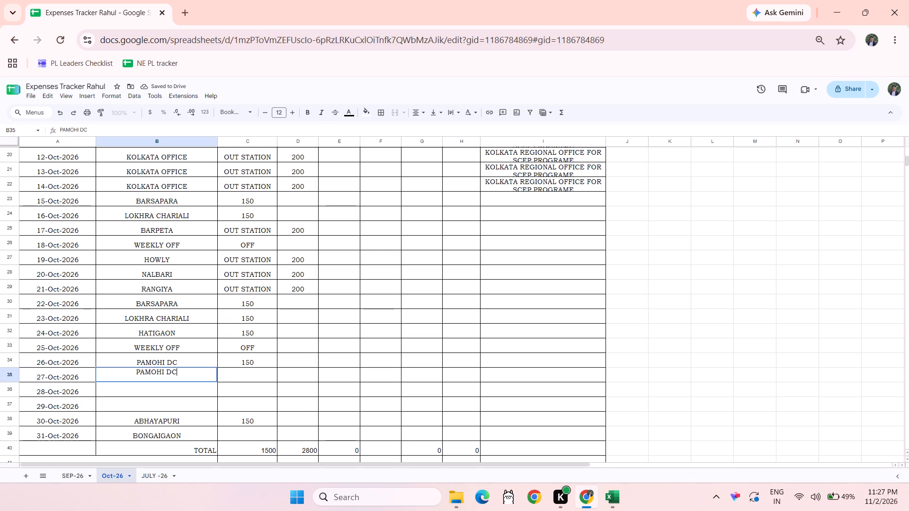
pyautogui.press('Tab')
pyautogui.write('150')
pyautogui.press('Return')
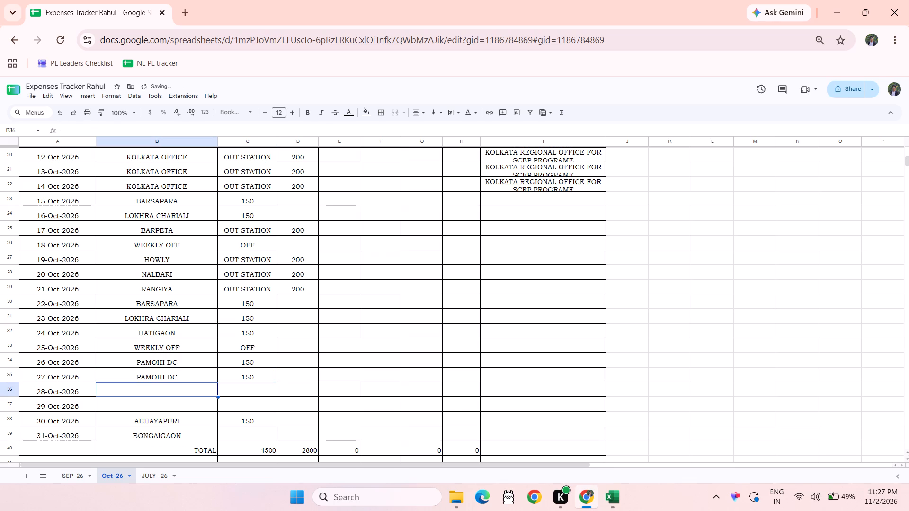
# Enter BARSAPARA for 28-Oct-2026 and HATIGAON for 29-Oct-2026, each with a daily conveyance of 150.
pyautogui.write('BARSA')
pyautogui.press('Tab')
pyautogui.write('150')
pyautogui.press('Return')
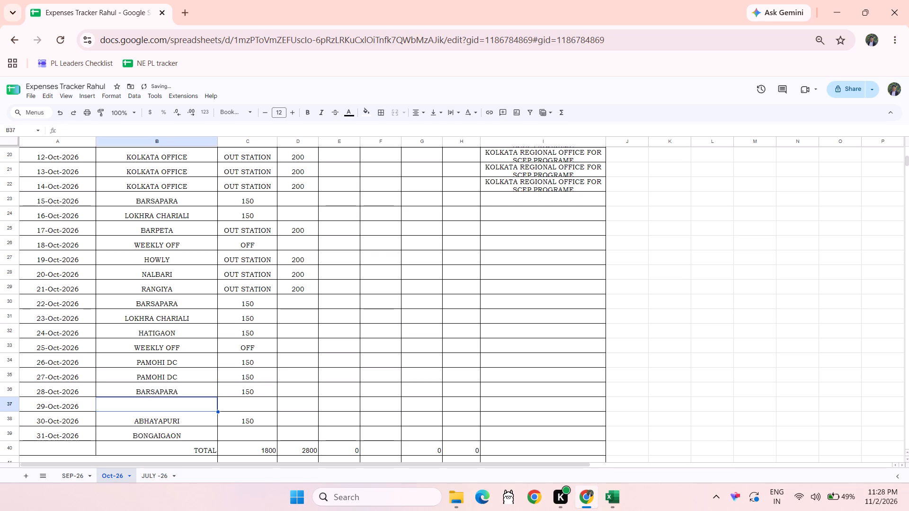
pyautogui.write('HAT')
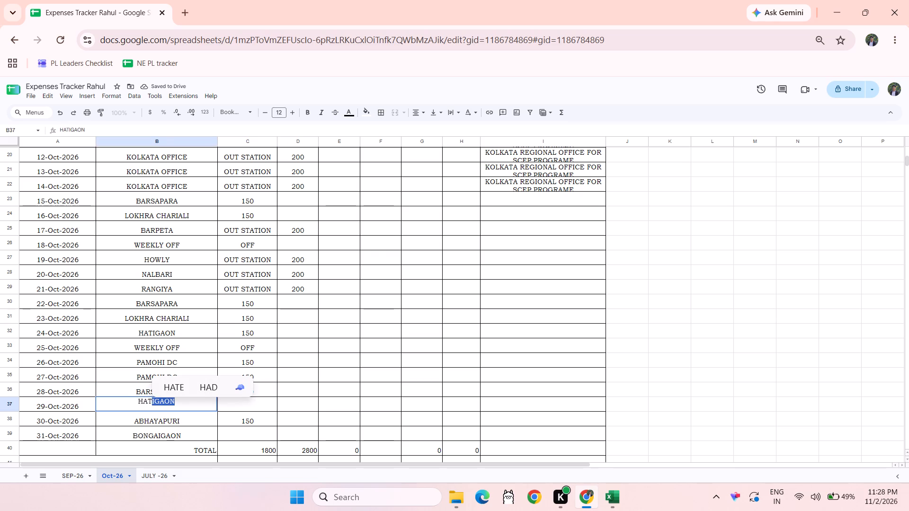
pyautogui.press('Tab')
pyautogui.write('150')
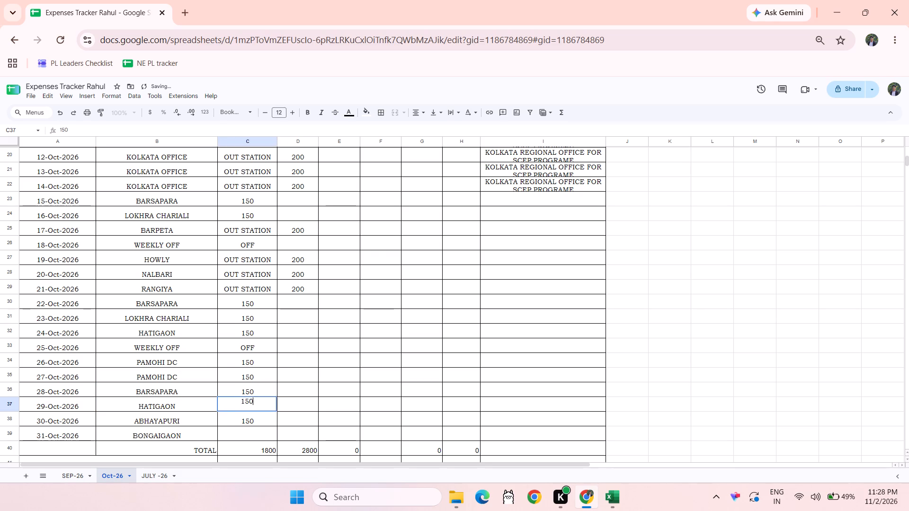
pyautogui.press('Return')
# Set the 30-Oct-2026 conveyance entry to OUT STATION and its outstation allowance to 200.
pyautogui.press('Right')
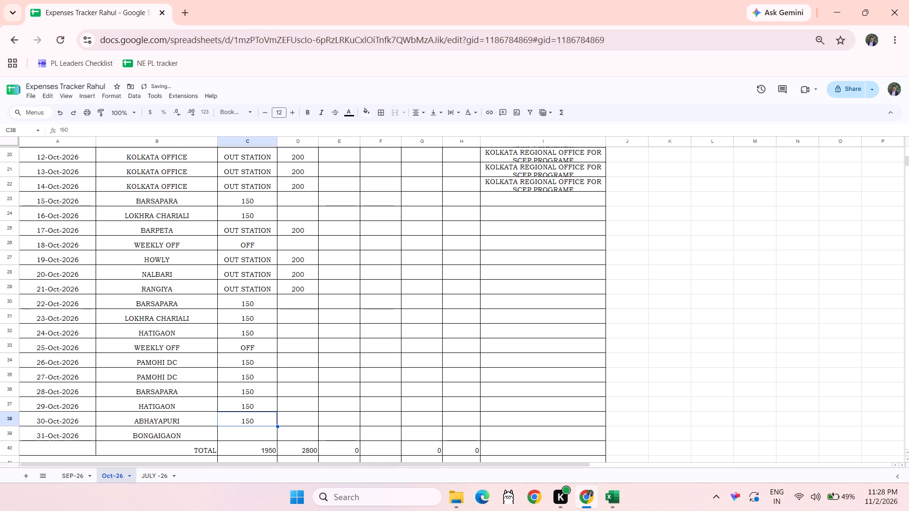
pyautogui.write('OUT STATION')
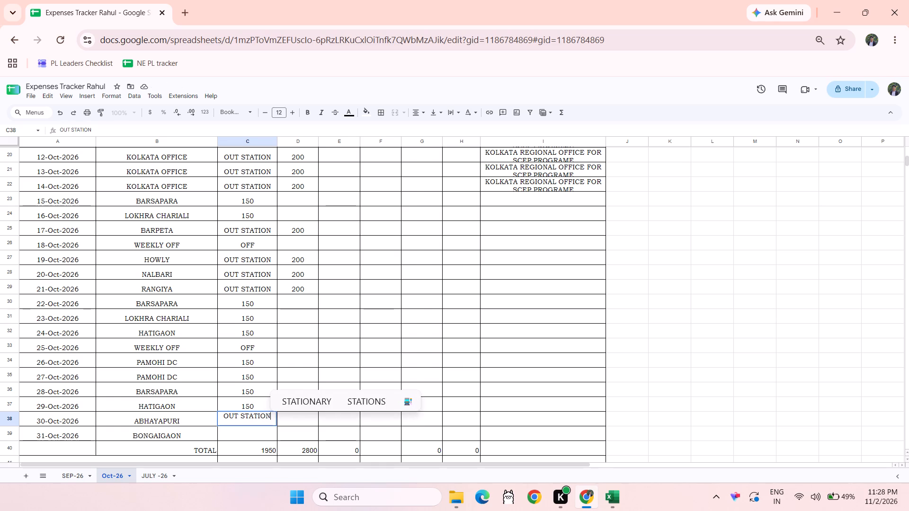
pyautogui.press('Right')
pyautogui.write('200')
# Copy the OUT STATION entry and 200 allowance from 30-Oct-2026 to 31-Oct-2026.
pyautogui.press('Left')
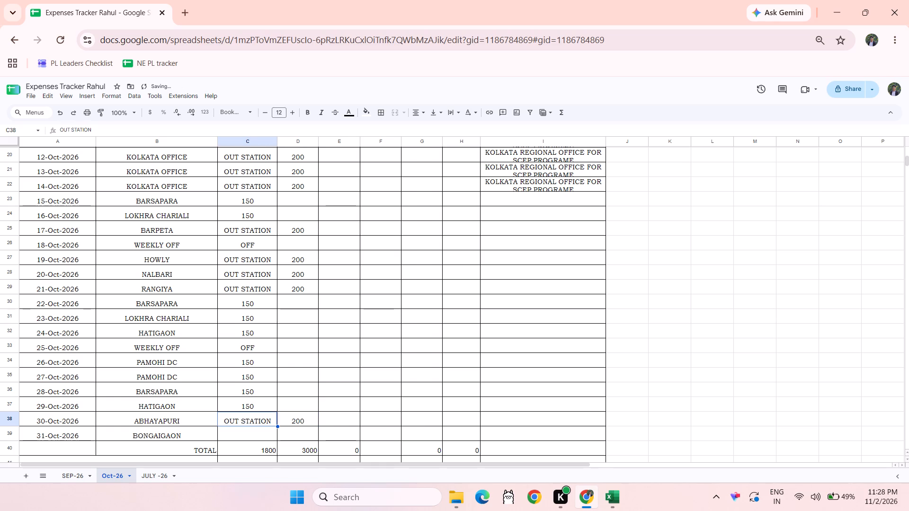
pyautogui.hotkey('shift', 'Right')
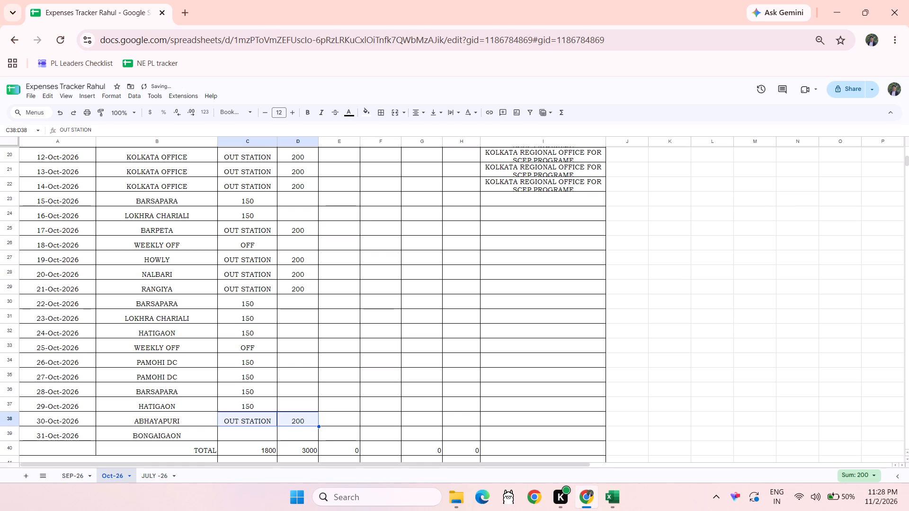
pyautogui.hotkey('ctrl', 'c')
pyautogui.press('Down')
pyautogui.hotkey('ctrl', 'v')
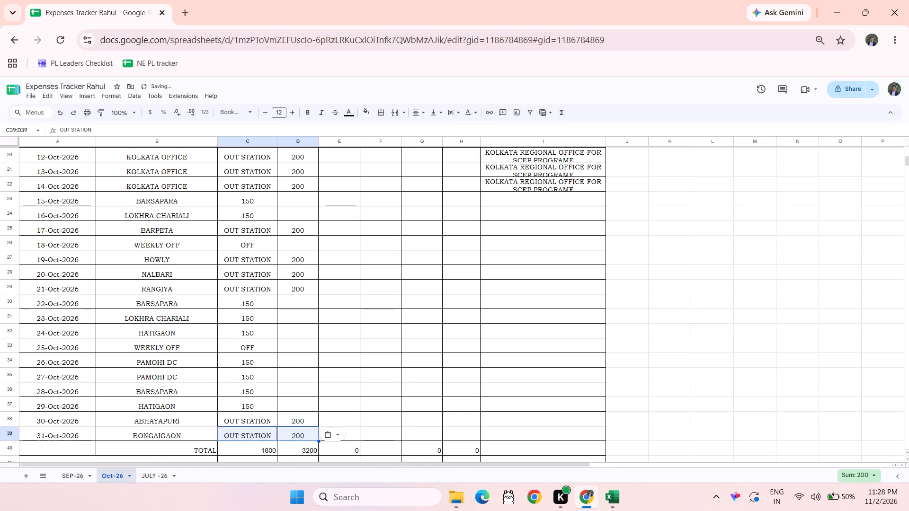
# Save the spreadsheet.
pyautogui.hotkey('ctrl', 's')
pyautogui.click(718, 267)
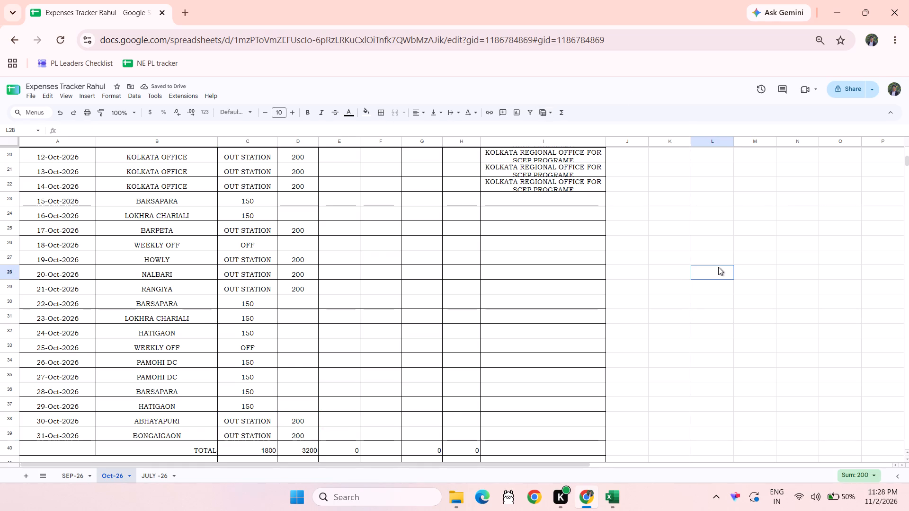